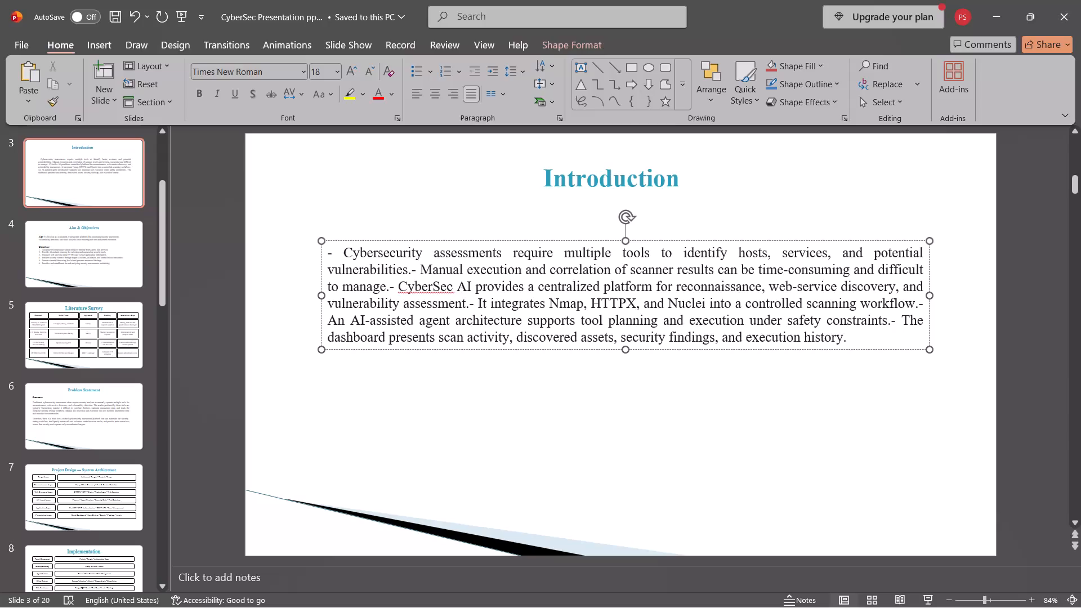
Split the Introduction text after "potential vulnerabilities." so "Manual execution and correlation" starts its own dashed bullet, and remove its duplicate hyphen.
left_click(409, 273)
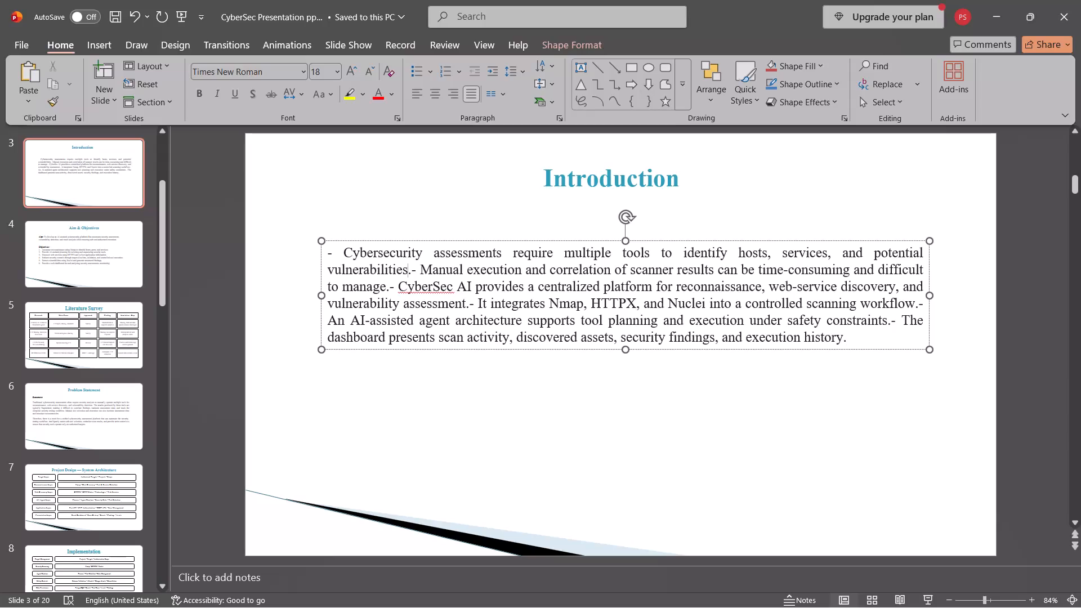
left_click(410, 272)
key("Return")
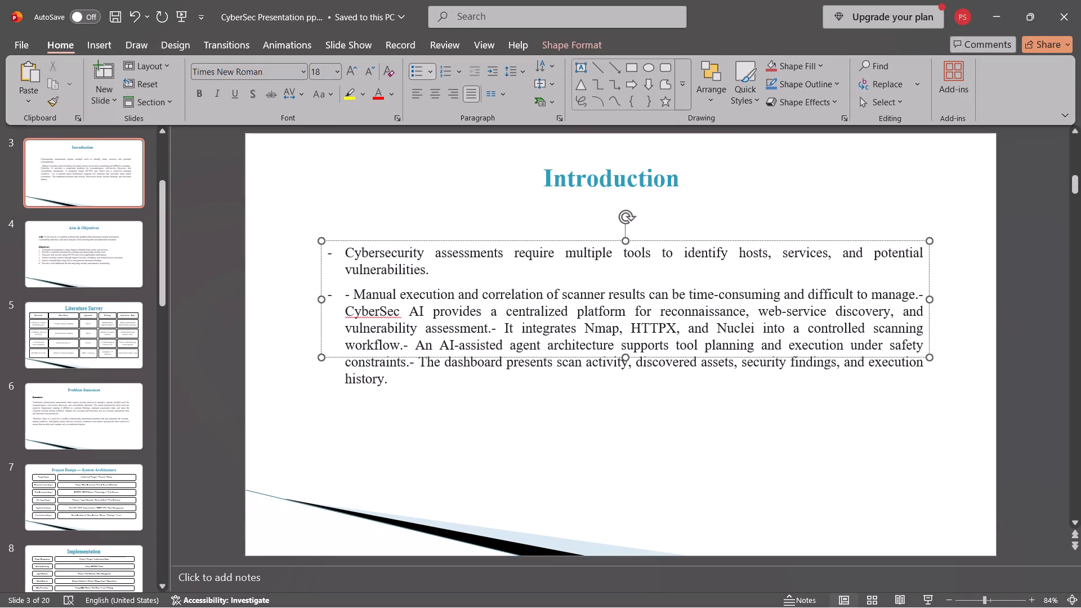
left_click(350, 298)
key("BackSpace")
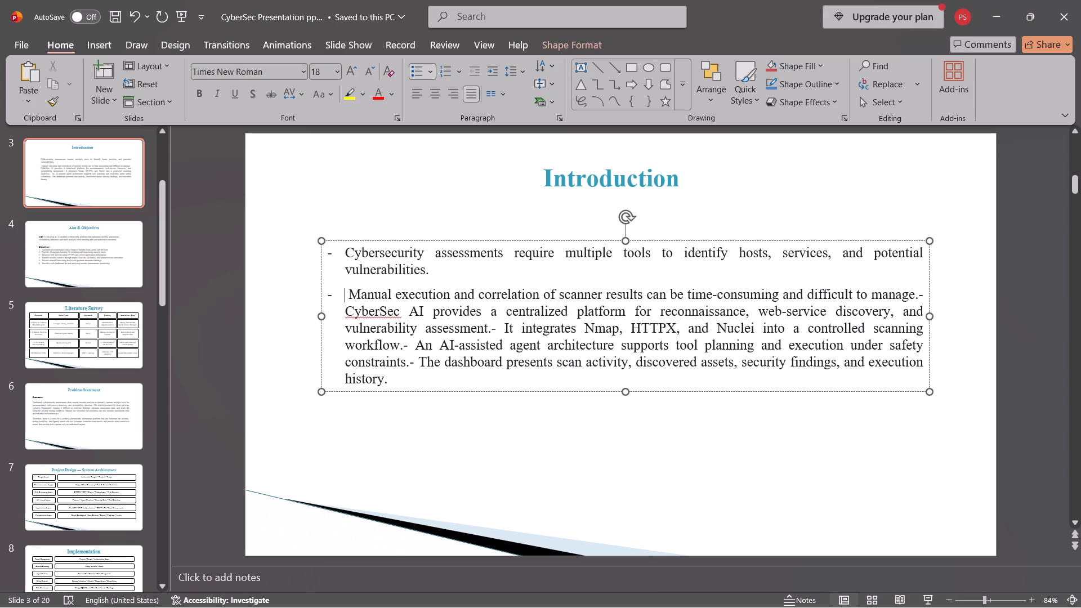
Split the Introduction text after "vulnerability assessment.-" so "It integrates Nmap, HTTPX, and Nuclei" starts its own dashed bullet.
left_click(497, 329)
key("Return")
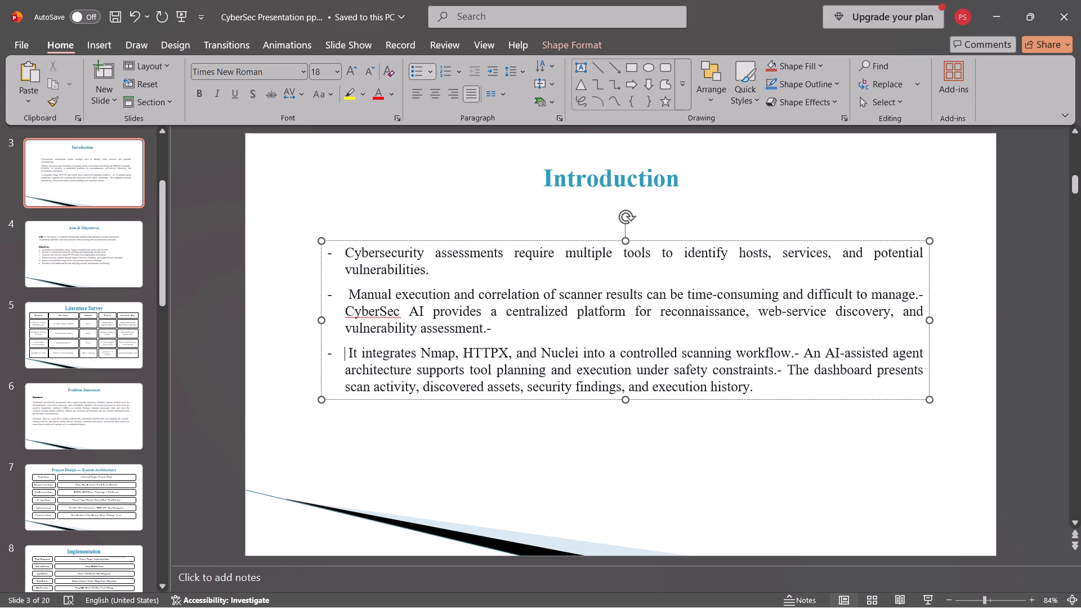
Split the Introduction text after "safety constraints.-" so "The dashboard presents scan activity" starts its own dashed bullet.
left_click(781, 372)
key("Return")
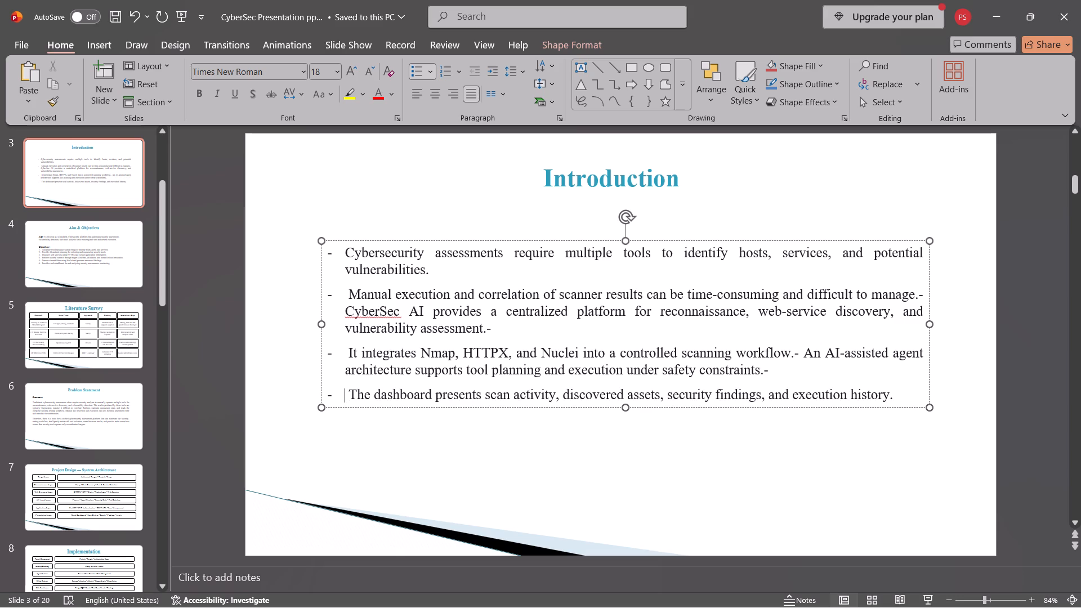
Remove the trailing hyphens after "safety constraints." and "vulnerability assessment." in the Introduction text.
left_click(774, 373)
key("backslash")
key("BackSpace")
key("BackSpace")
left_click(489, 328)
key("BackSpace")
Change the bullet style of all the Introduction body paragraphs from dashes to filled round bullets.
left_click_drag(902, 396, 319, 278)
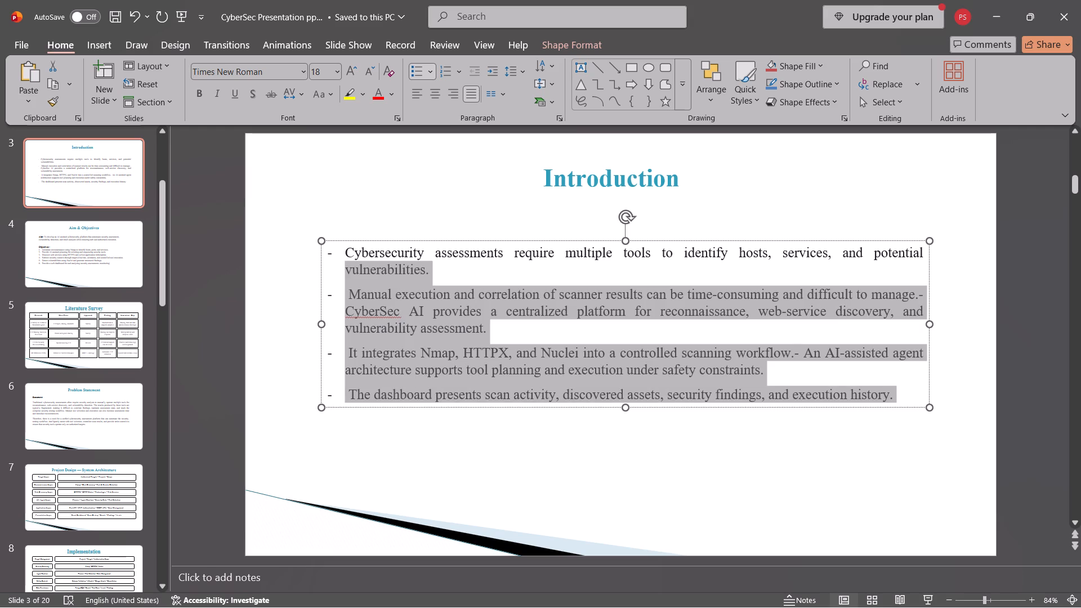
left_click_drag(319, 278, 340, 260)
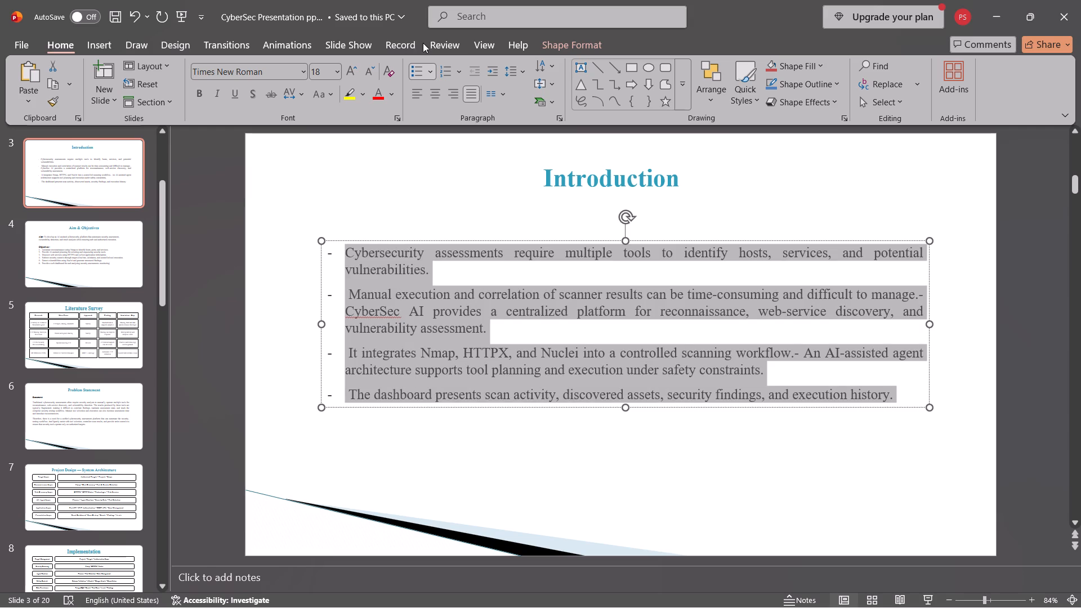
left_click(427, 71)
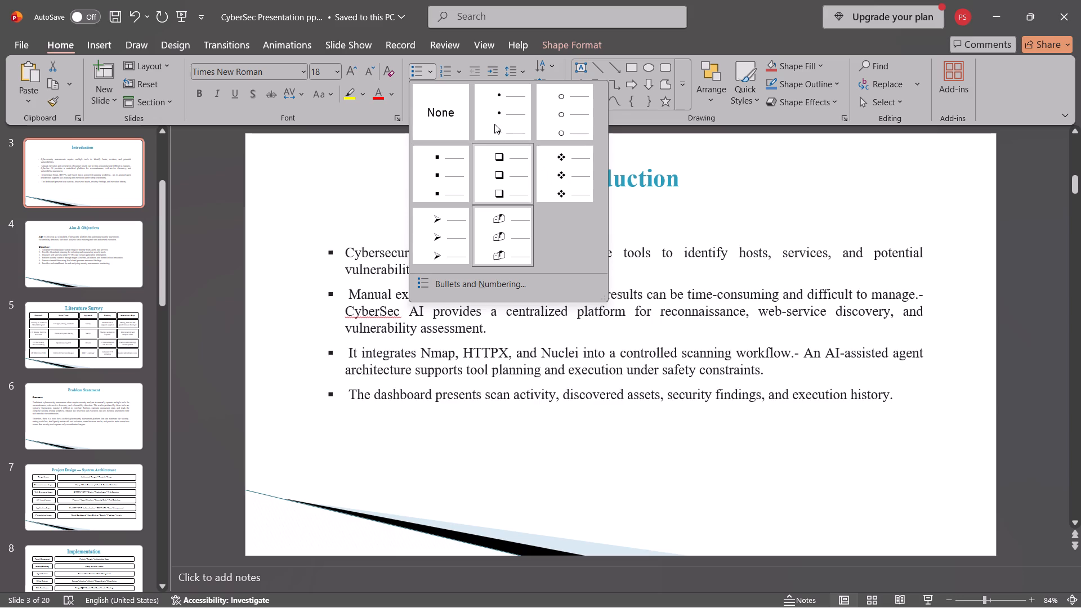
left_click(501, 113)
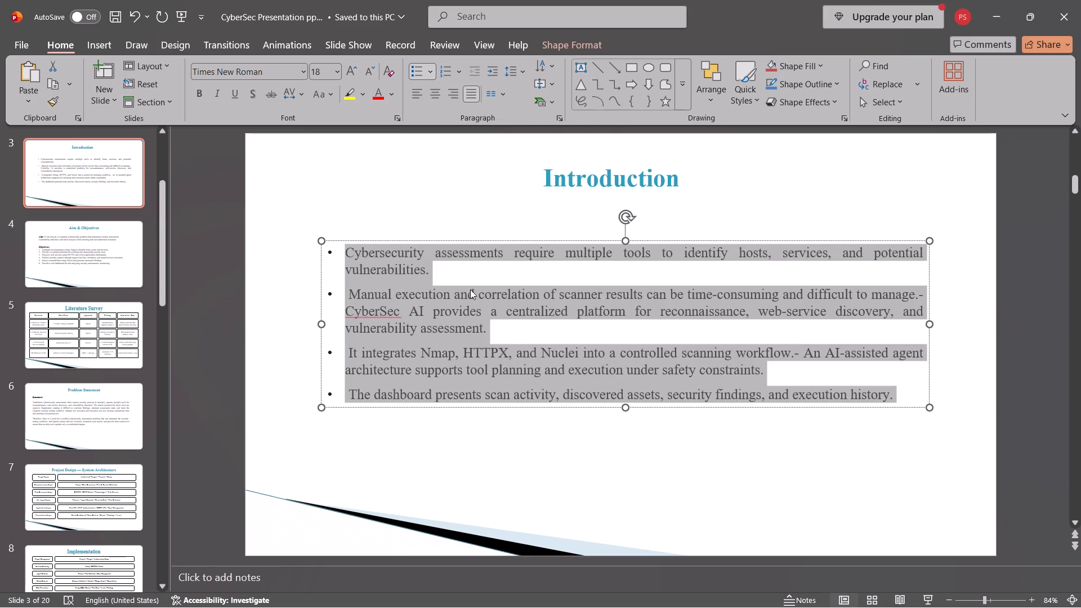
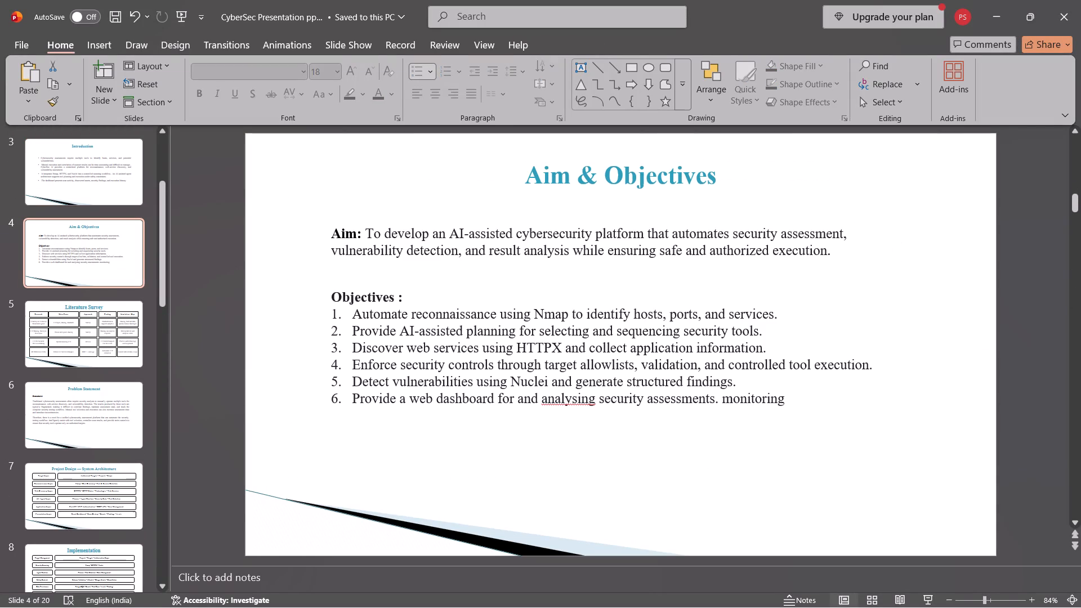
Delete the aim statement following the "Aim:" label on the Aim & Objectives slide, keeping the label itself.
left_click_drag(839, 253, 381, 233)
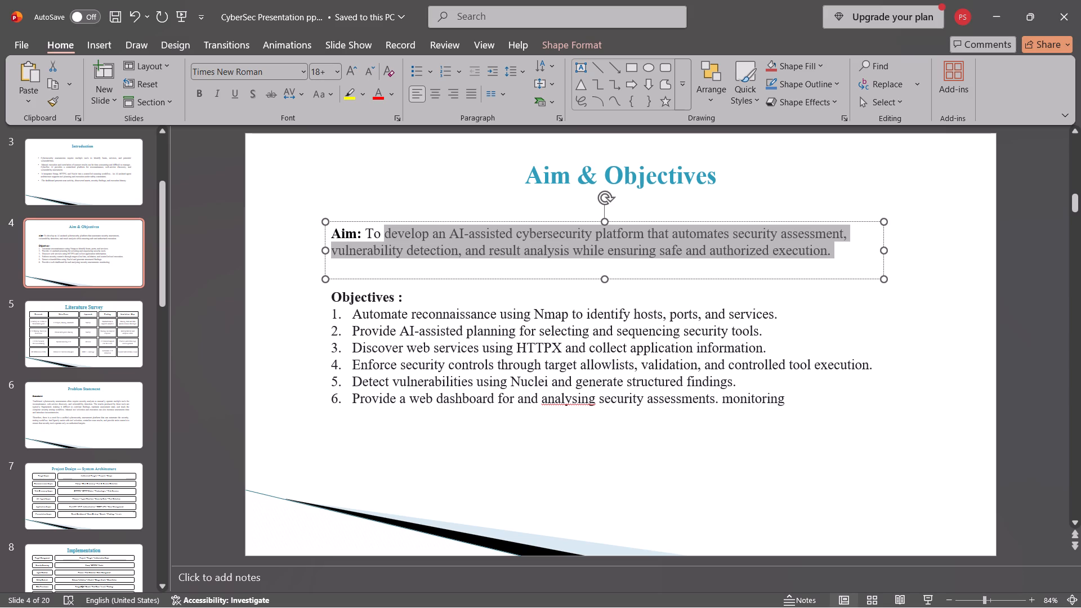
left_click_drag(381, 233, 372, 234)
key("BackSpace")
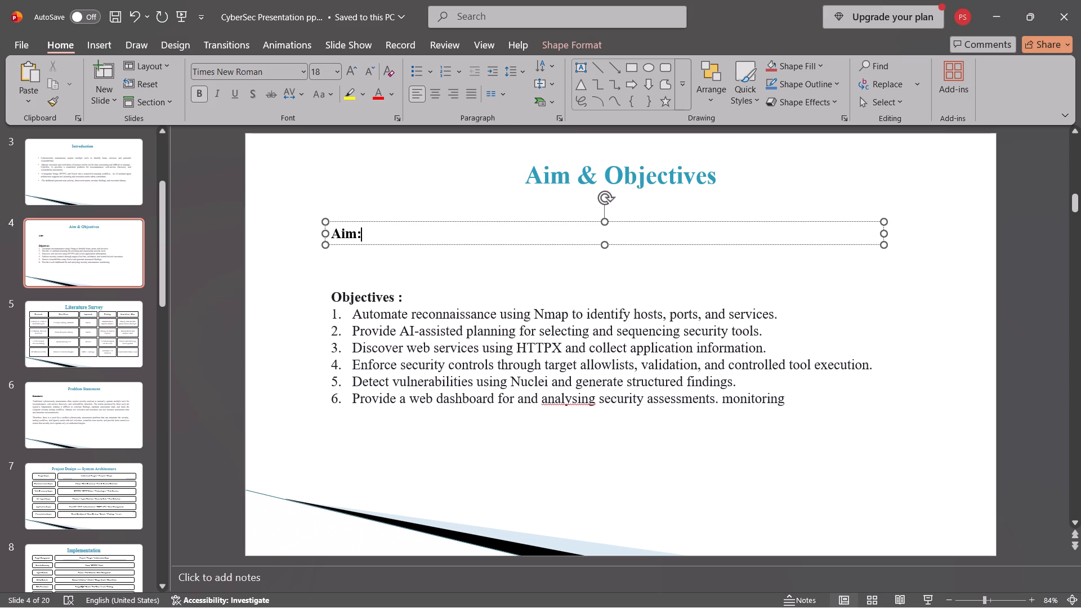
Paste the aim statement about the AI-assisted cybersecurity assessment platform after "Aim:" and remove bold from the pasted sentence.
key("ctrl+v")
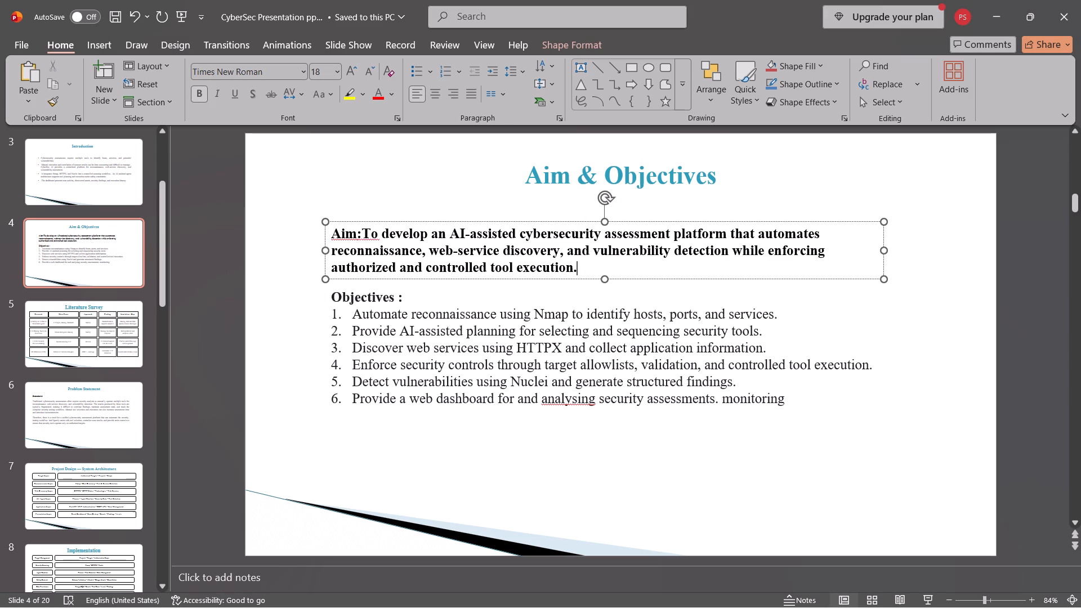
left_click_drag(583, 268, 362, 235)
left_click(371, 212)
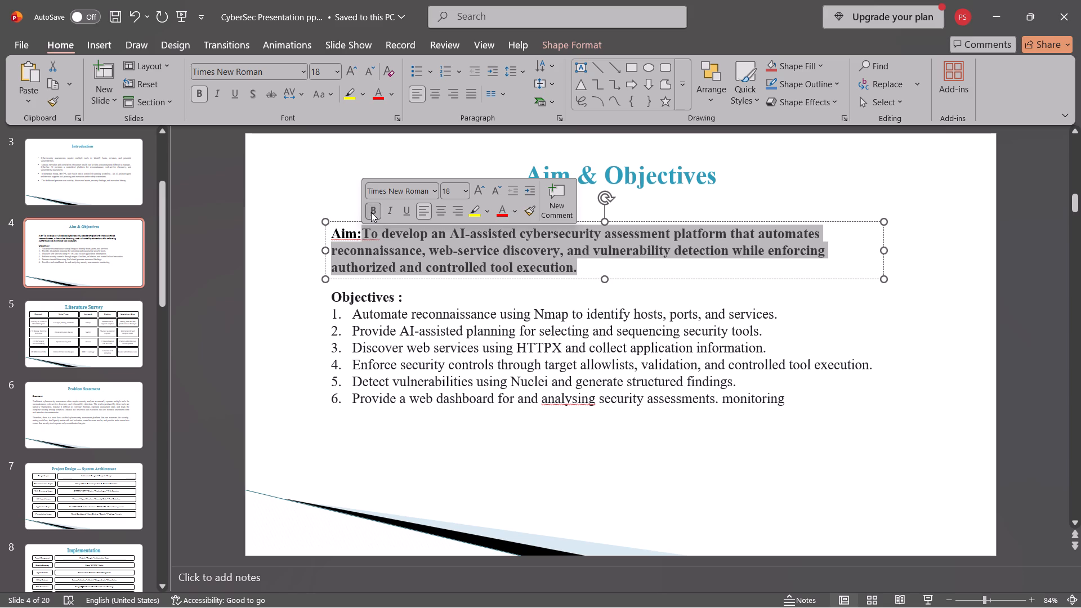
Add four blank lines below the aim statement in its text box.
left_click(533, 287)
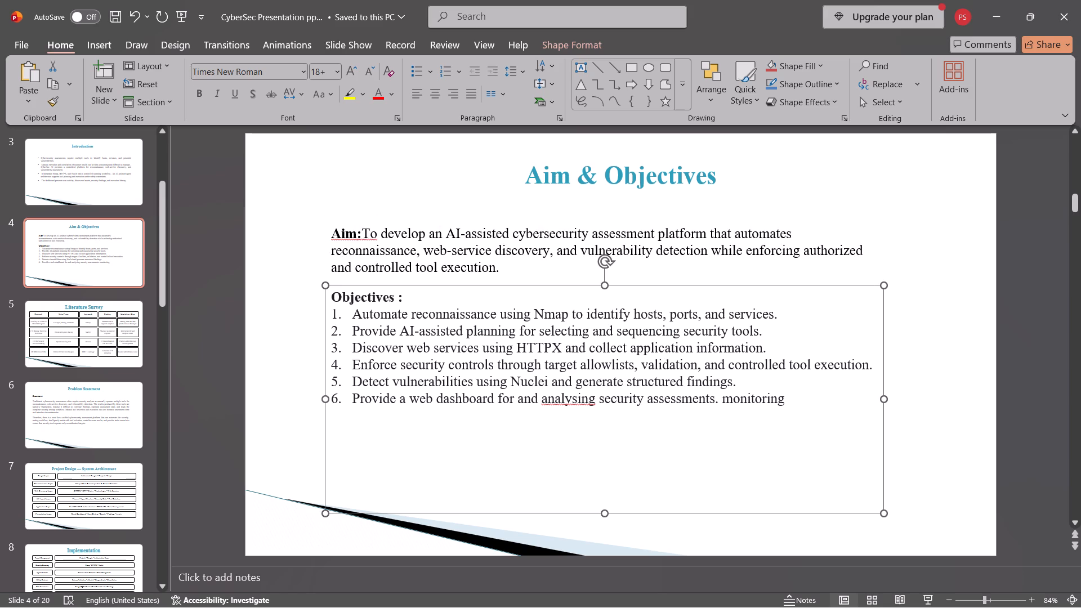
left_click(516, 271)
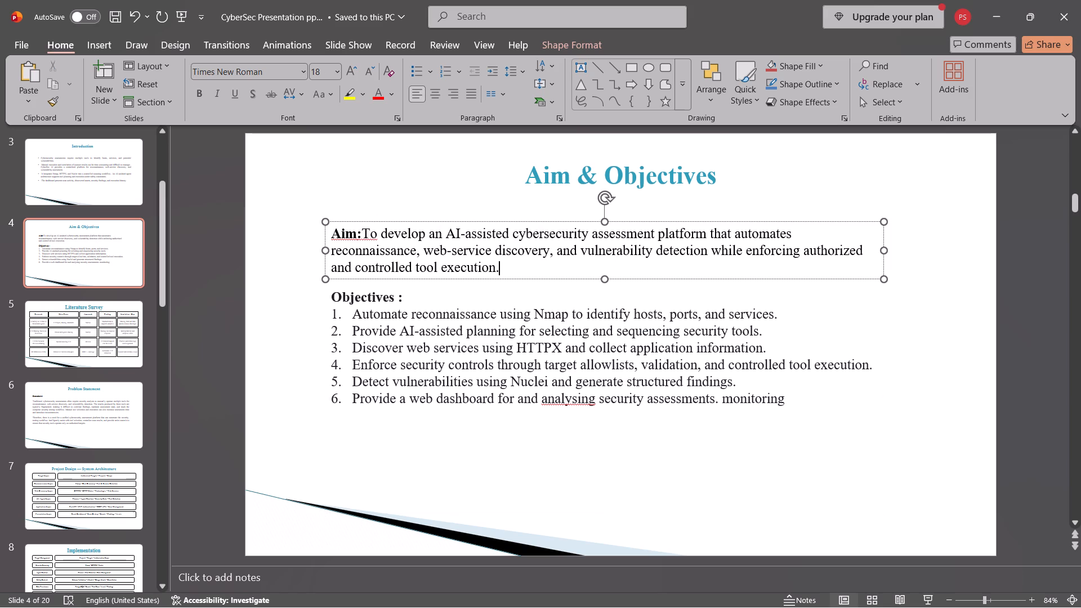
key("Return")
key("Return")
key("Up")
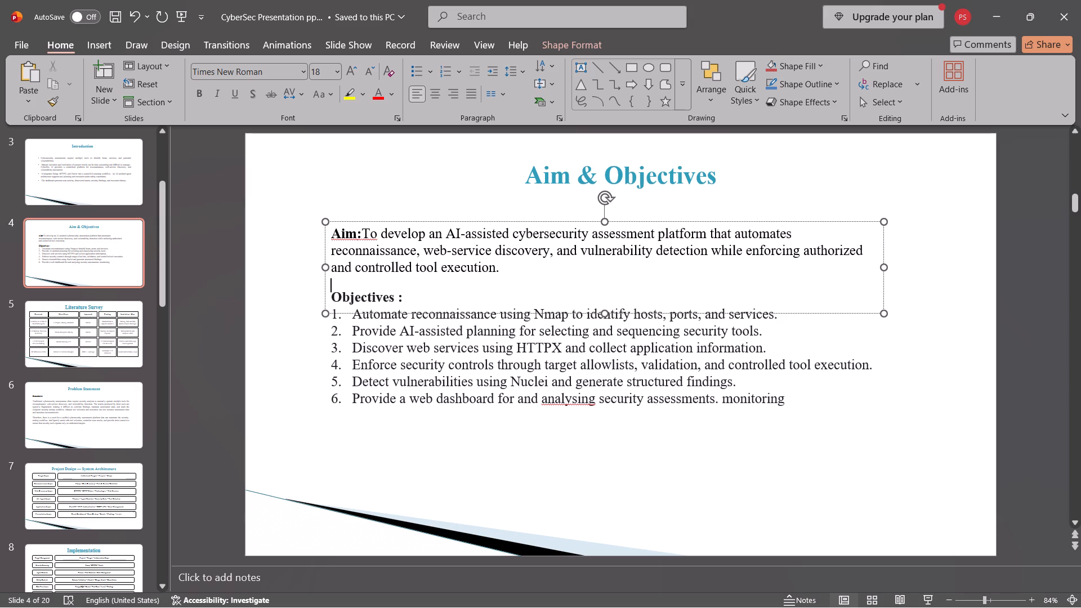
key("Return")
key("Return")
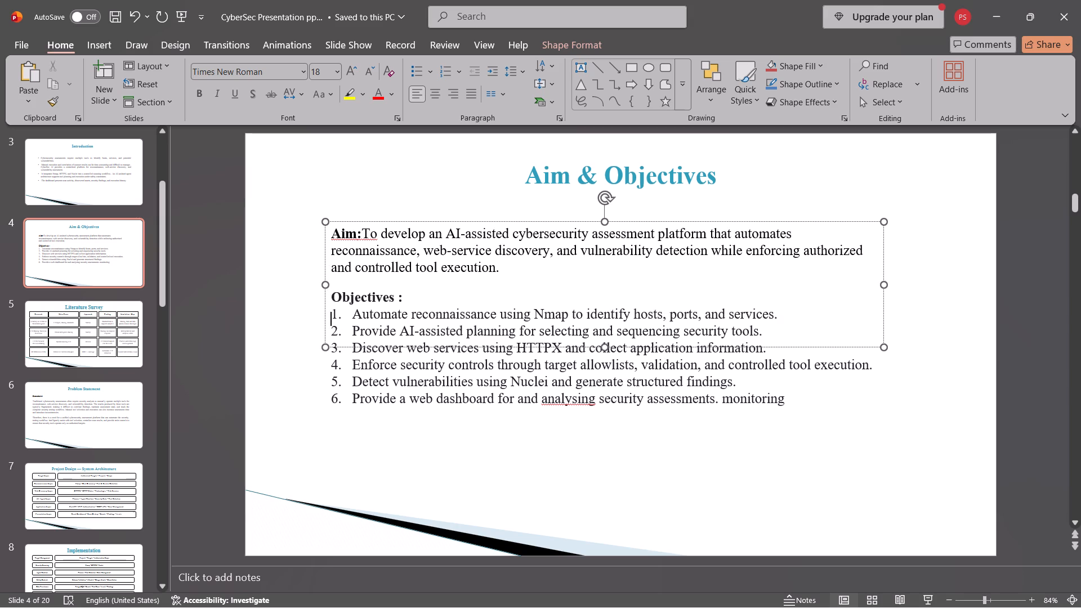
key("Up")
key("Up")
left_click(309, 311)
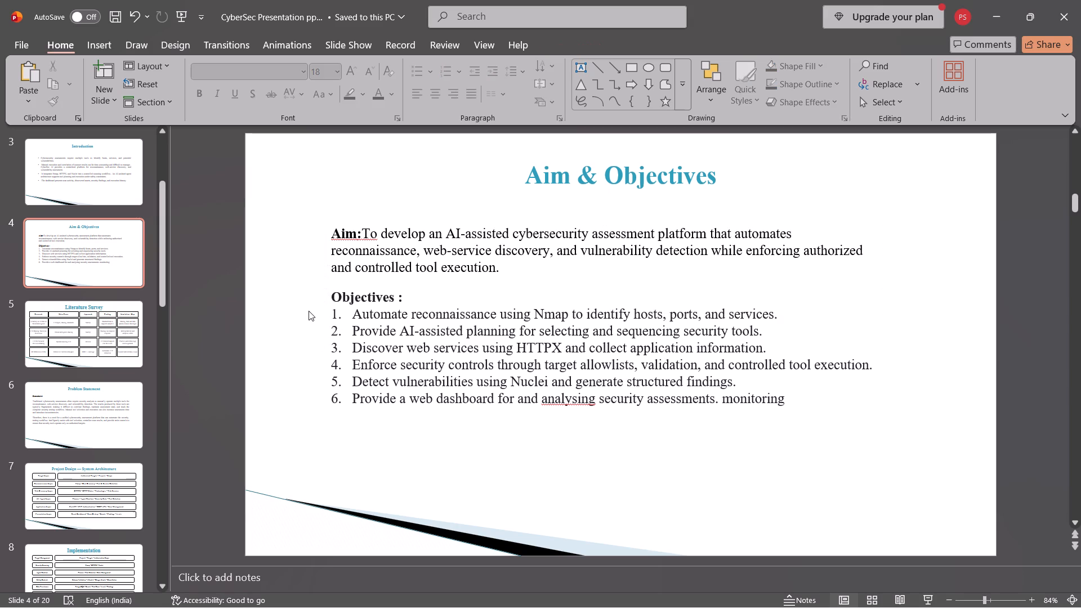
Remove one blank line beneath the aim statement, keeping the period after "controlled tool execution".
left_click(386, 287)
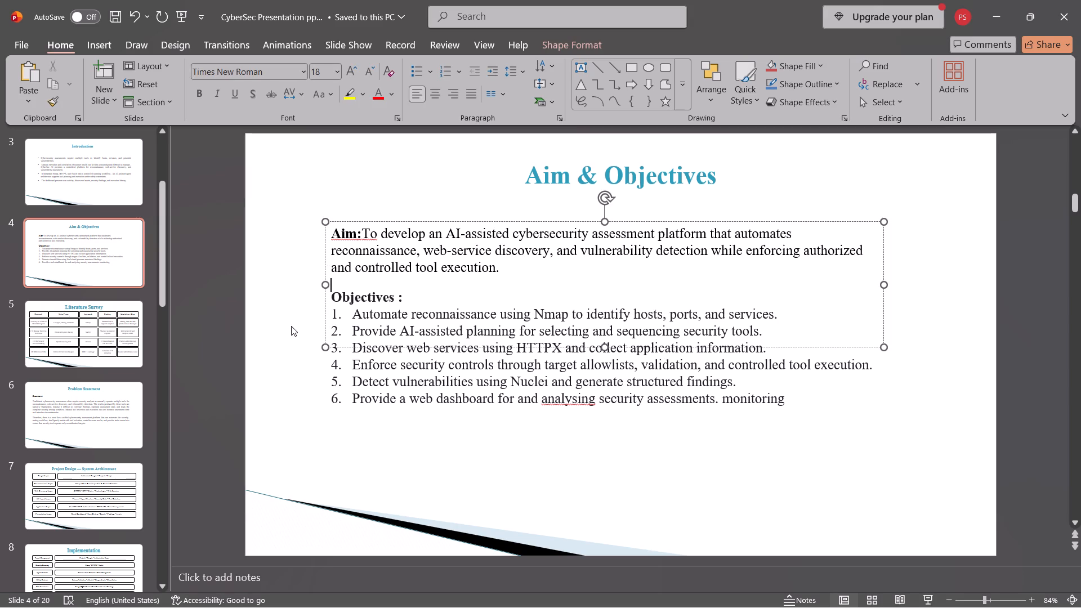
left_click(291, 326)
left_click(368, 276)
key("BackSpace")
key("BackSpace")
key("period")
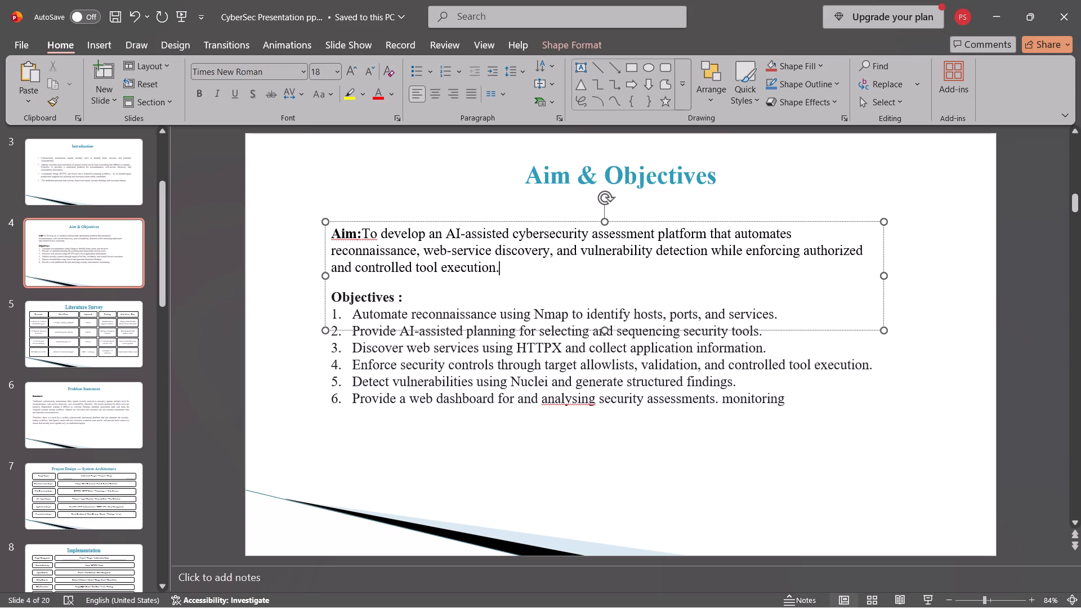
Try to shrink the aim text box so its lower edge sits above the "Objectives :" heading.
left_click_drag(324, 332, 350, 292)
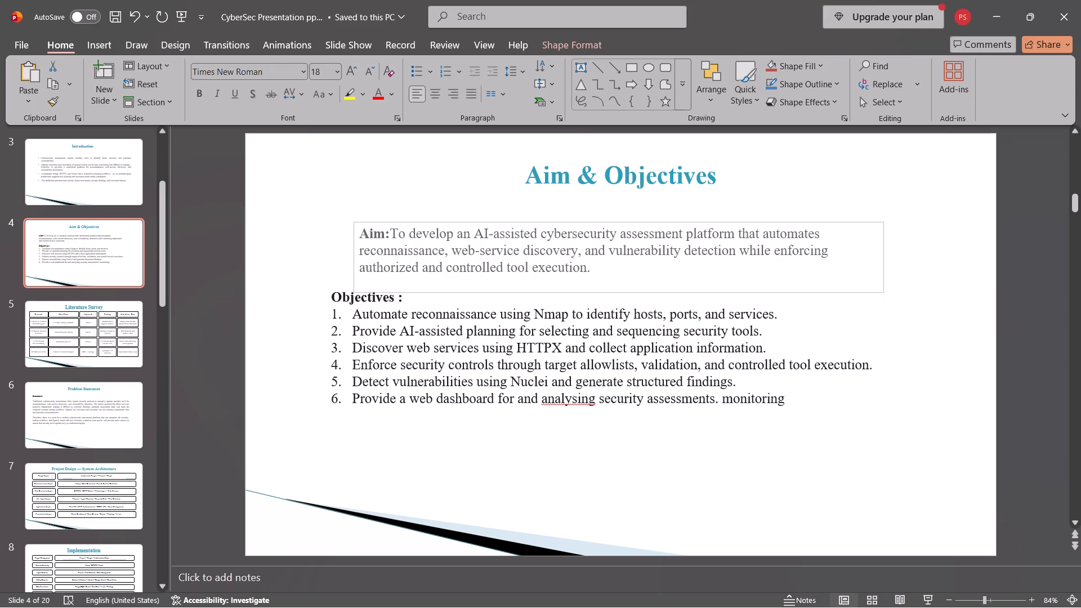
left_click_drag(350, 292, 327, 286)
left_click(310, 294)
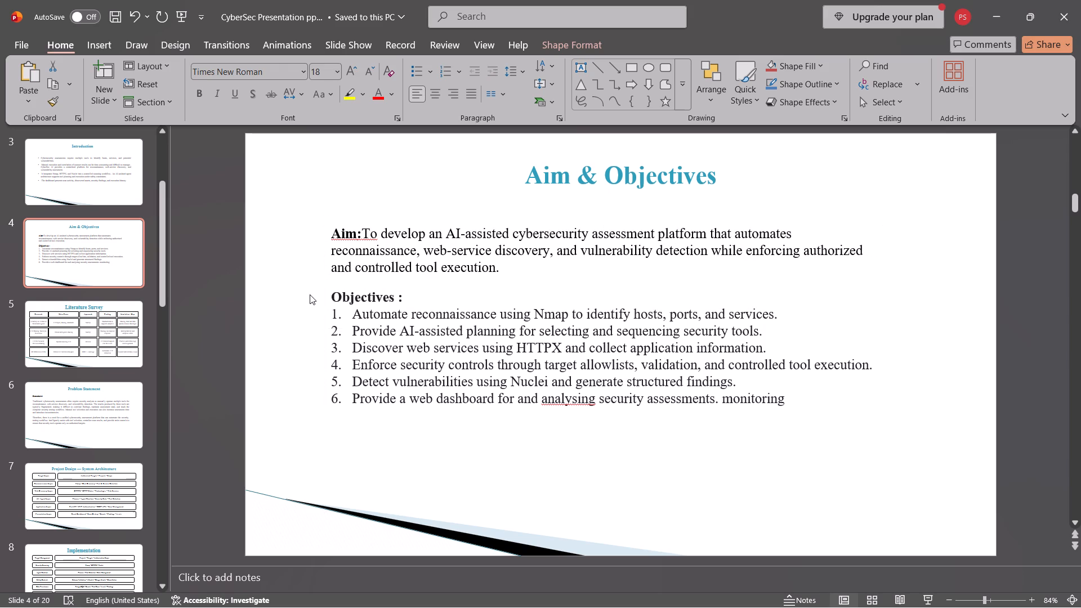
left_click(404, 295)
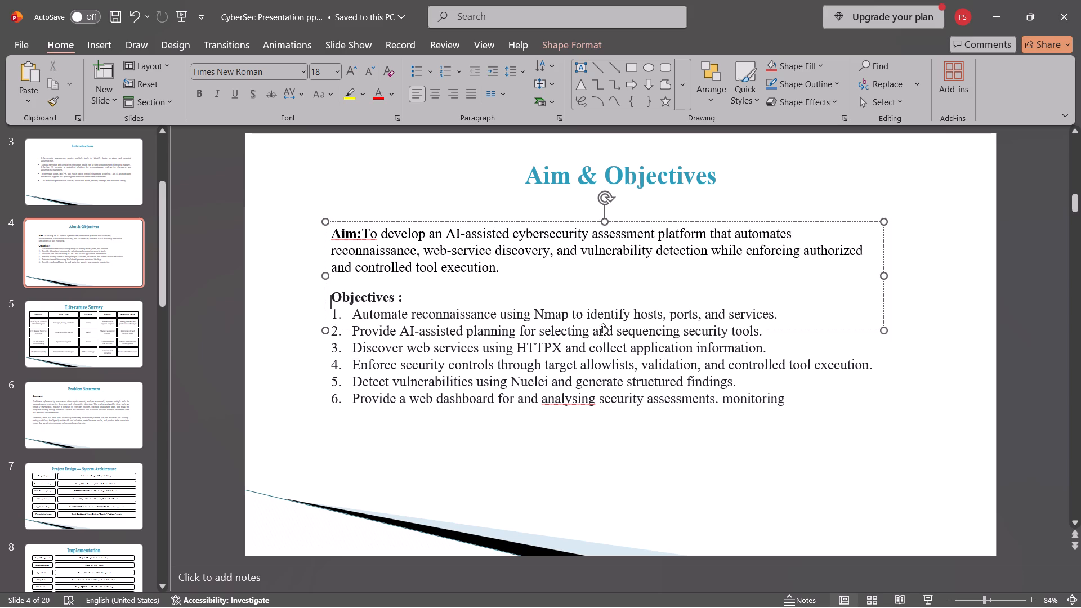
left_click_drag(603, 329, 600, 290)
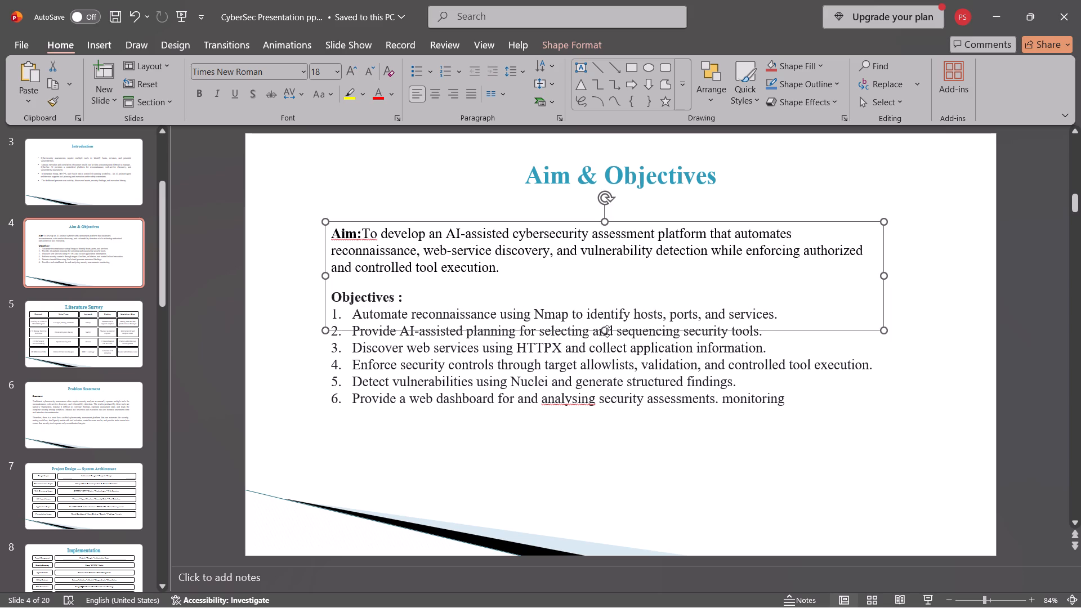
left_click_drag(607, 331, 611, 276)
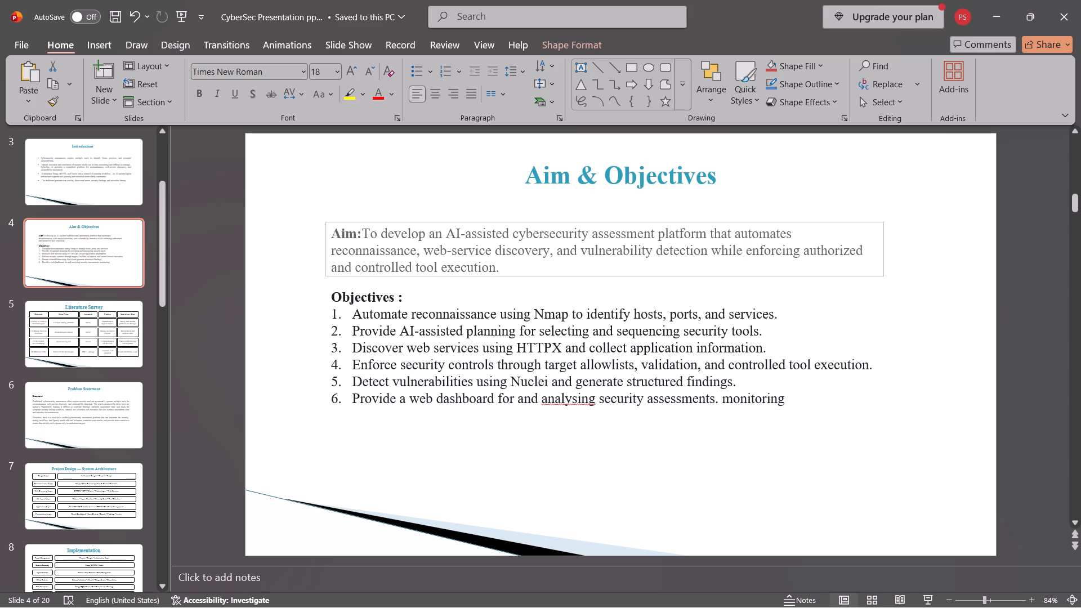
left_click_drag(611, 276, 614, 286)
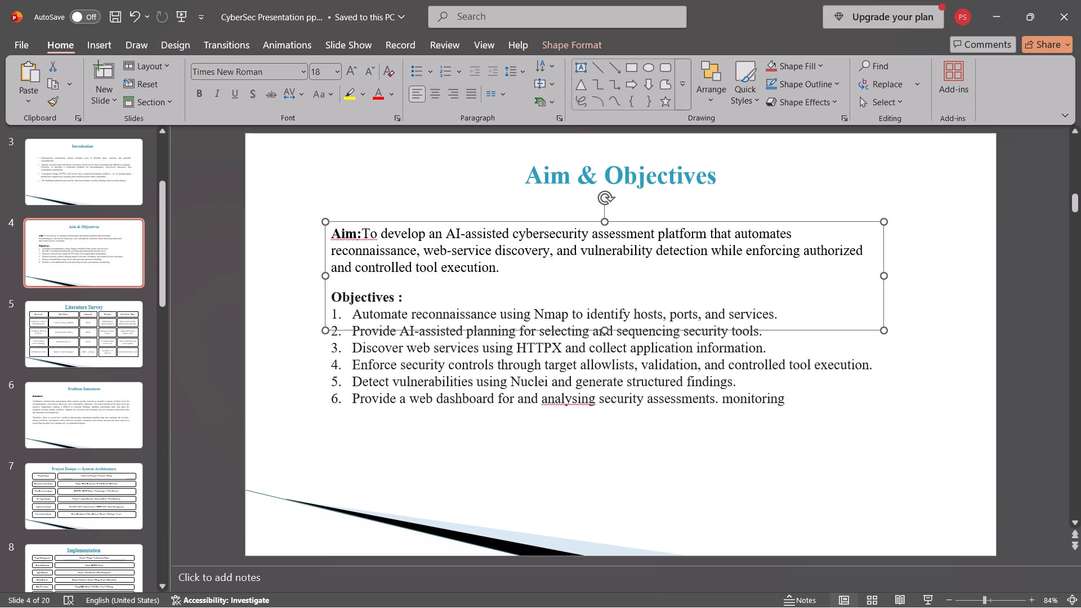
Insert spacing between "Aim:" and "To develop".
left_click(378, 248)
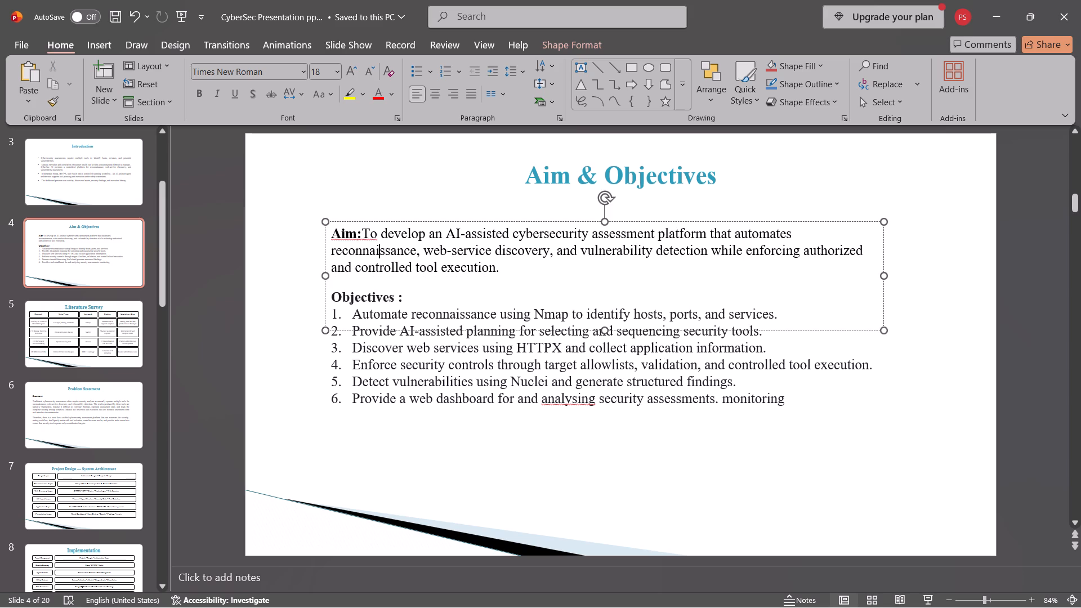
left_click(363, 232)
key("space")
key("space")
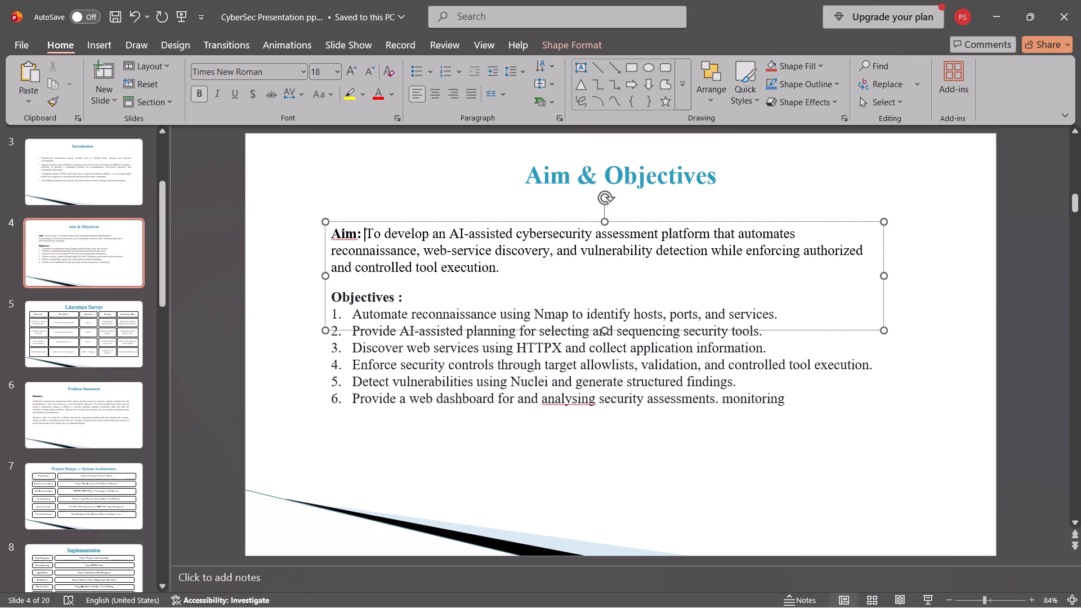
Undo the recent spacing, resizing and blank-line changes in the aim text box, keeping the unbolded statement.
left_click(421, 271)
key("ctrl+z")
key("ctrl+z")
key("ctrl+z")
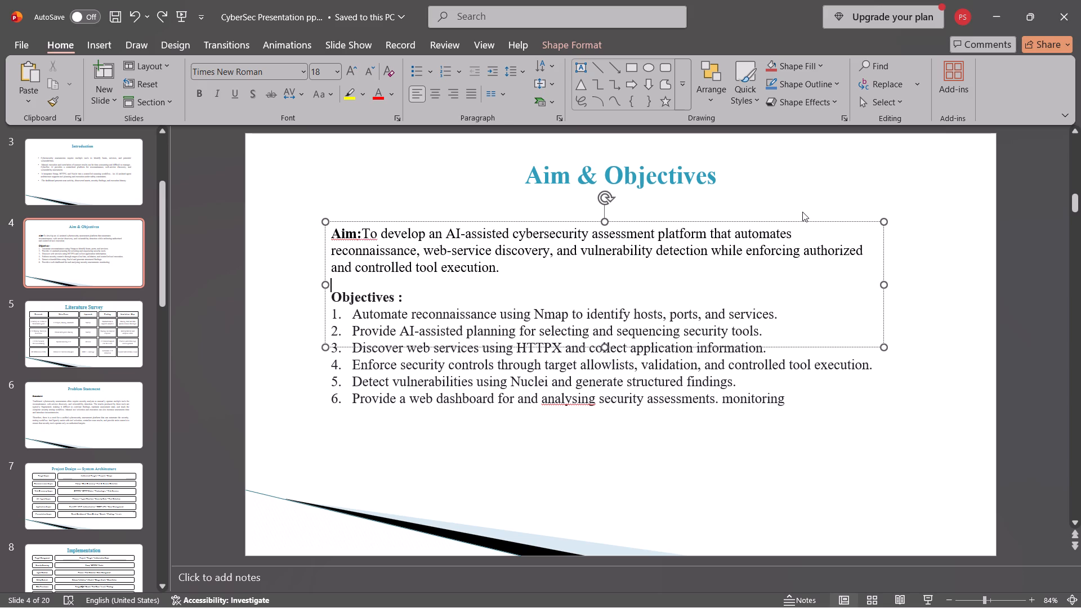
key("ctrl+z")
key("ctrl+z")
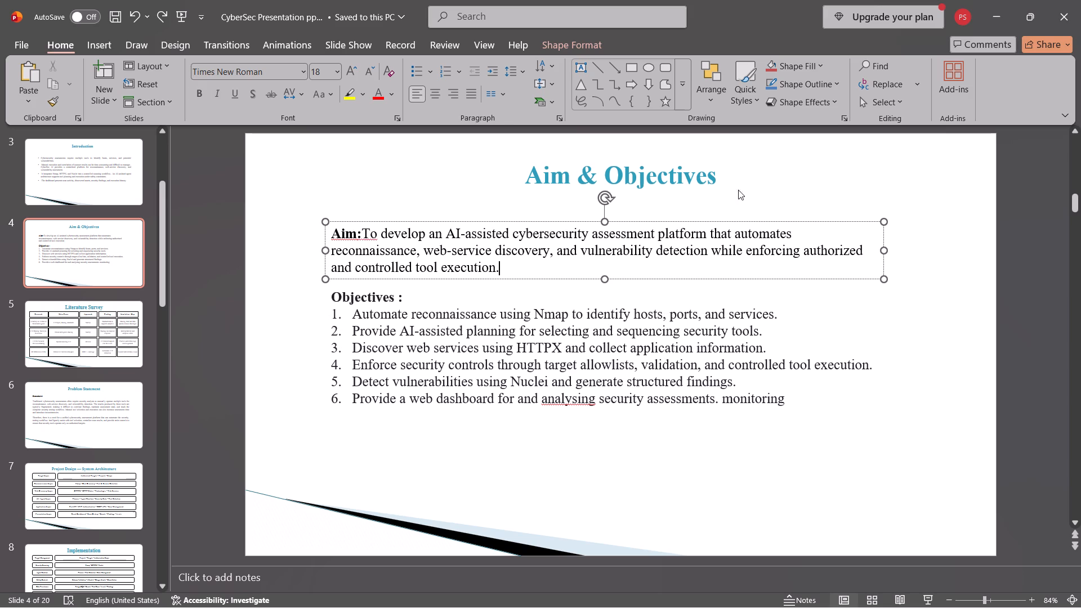
Insert a space between "Aim:" and "To develop" on the Aim & Objectives slide.
left_click(361, 236)
key("space")
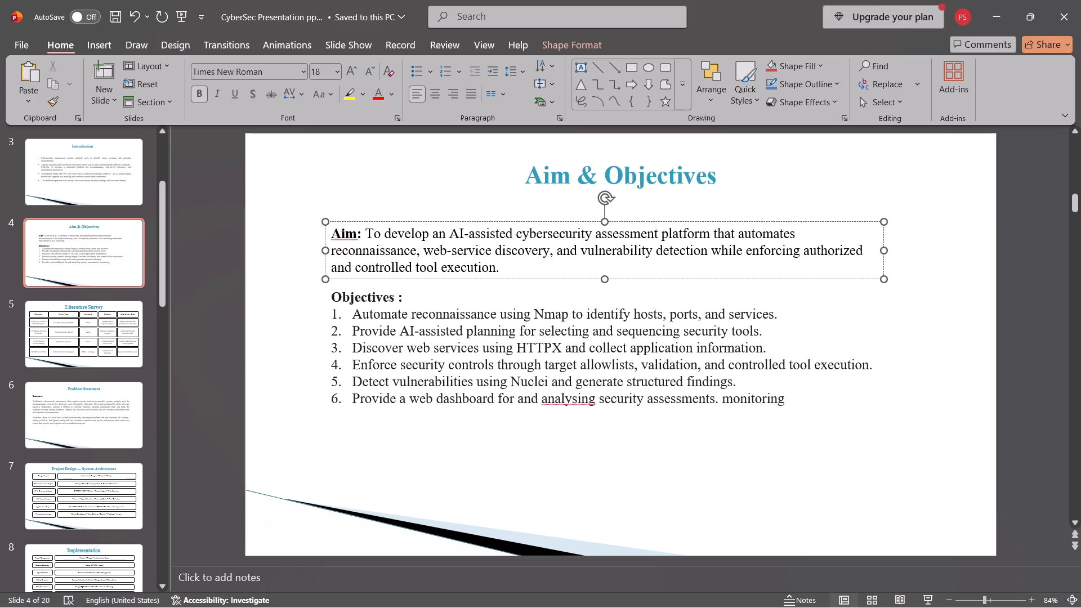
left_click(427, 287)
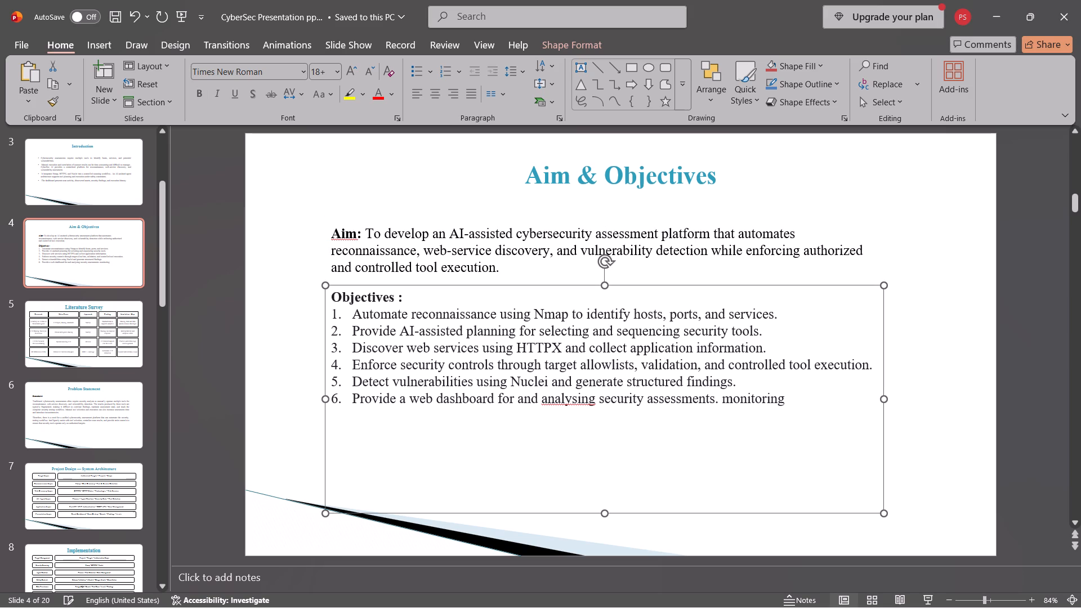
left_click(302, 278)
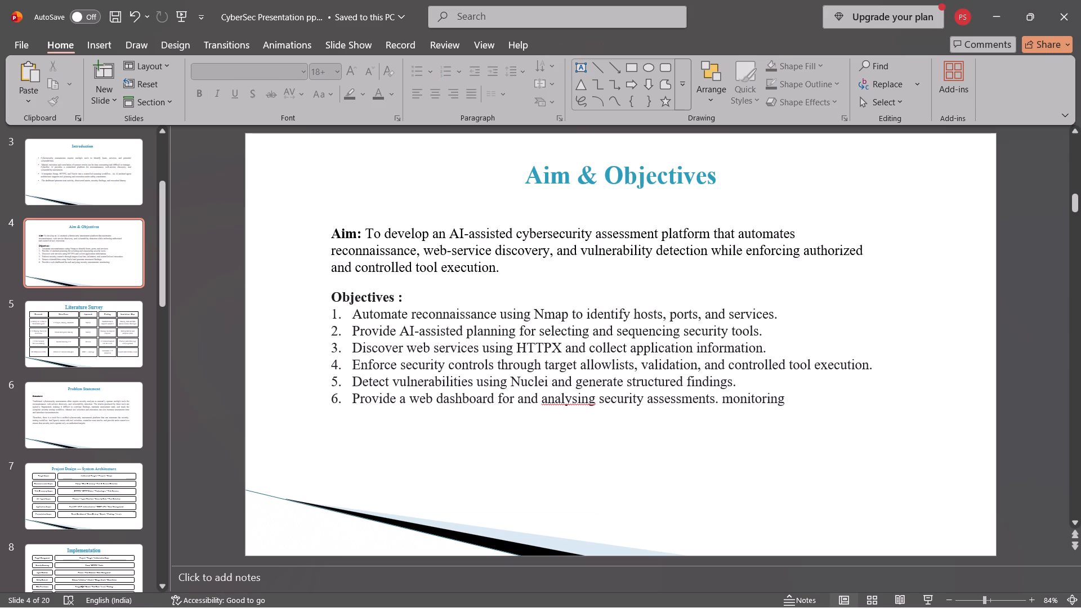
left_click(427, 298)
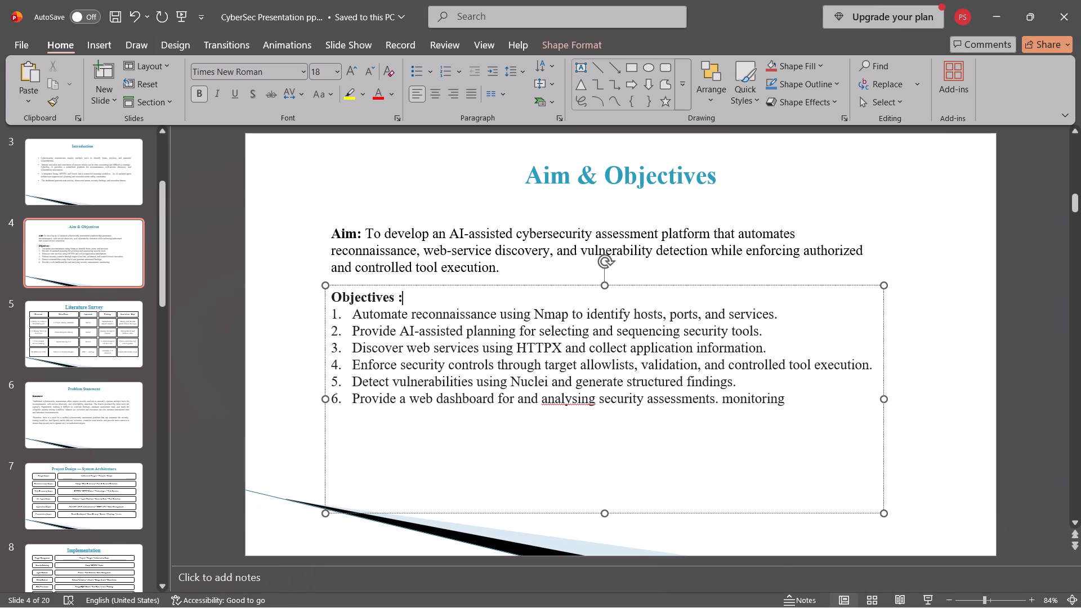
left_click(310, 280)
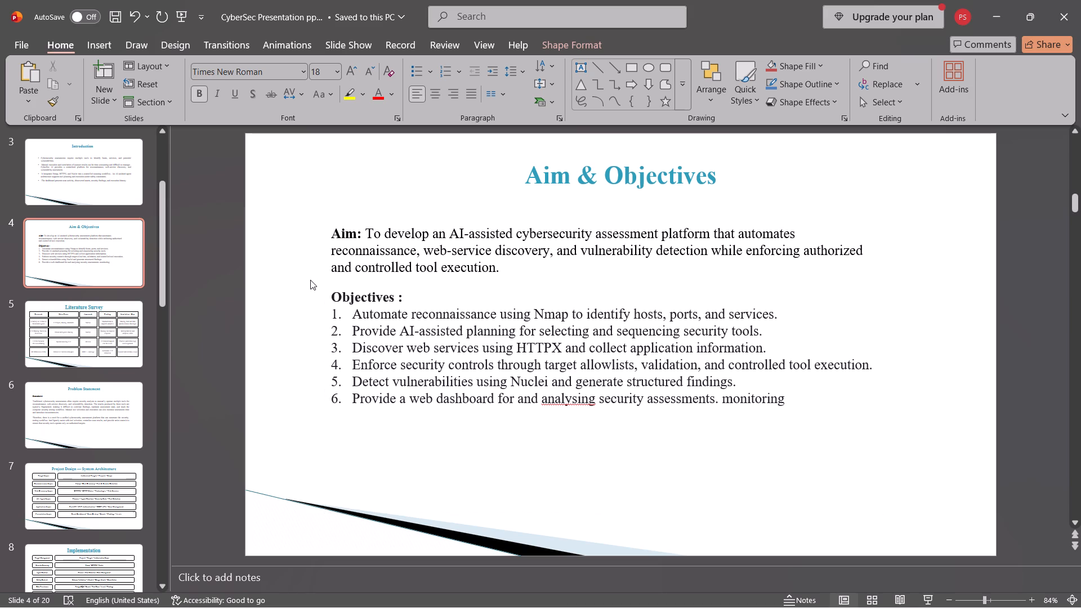
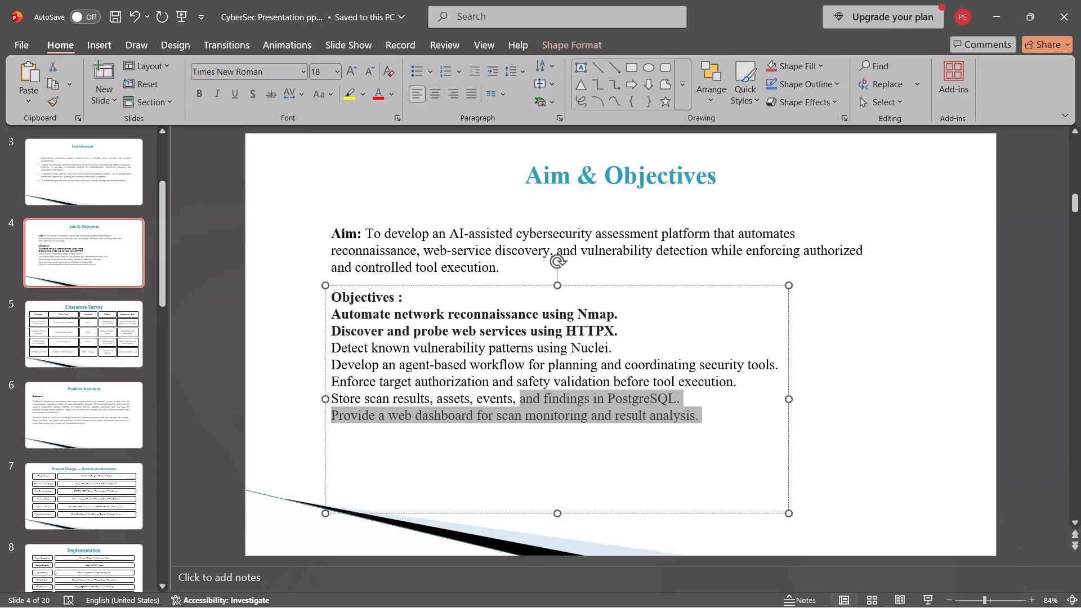
Remove bold from the objective lines below the "Objectives :" heading so all seven use regular weight.
left_click_drag(471, 386, 332, 319)
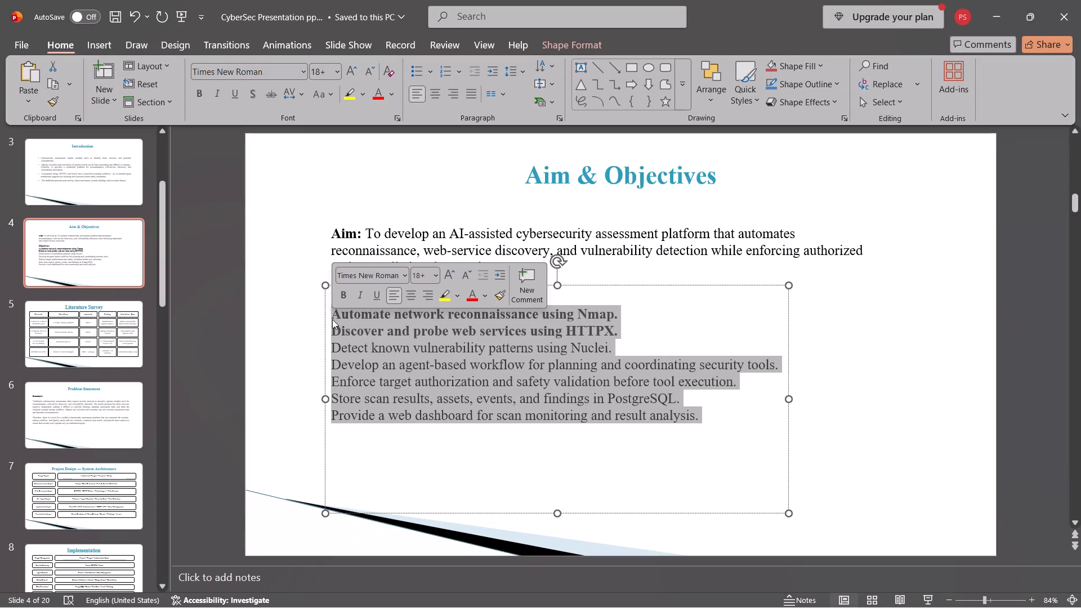
left_click(344, 295)
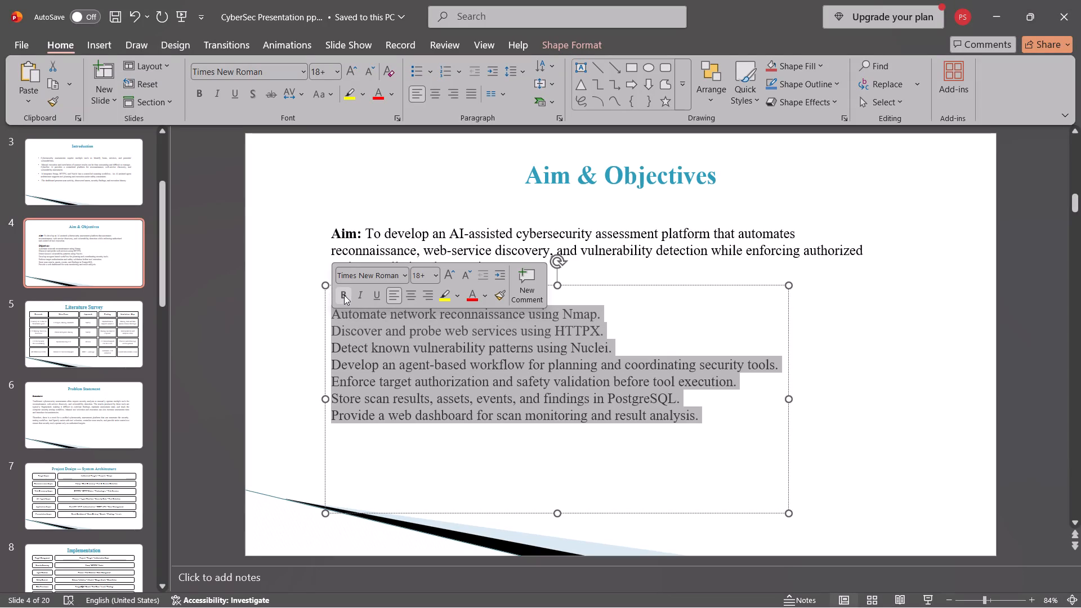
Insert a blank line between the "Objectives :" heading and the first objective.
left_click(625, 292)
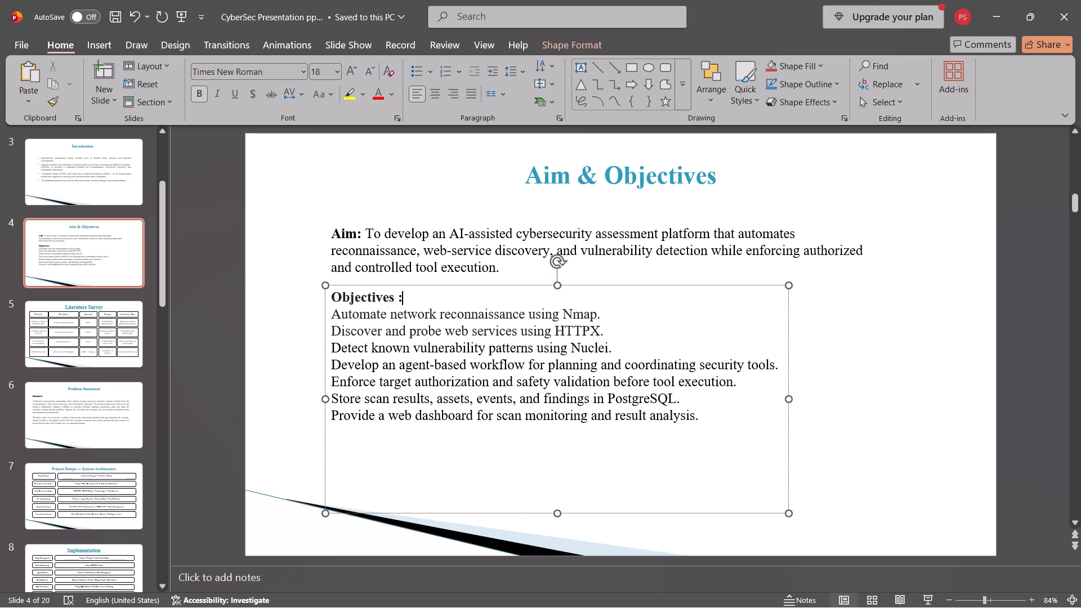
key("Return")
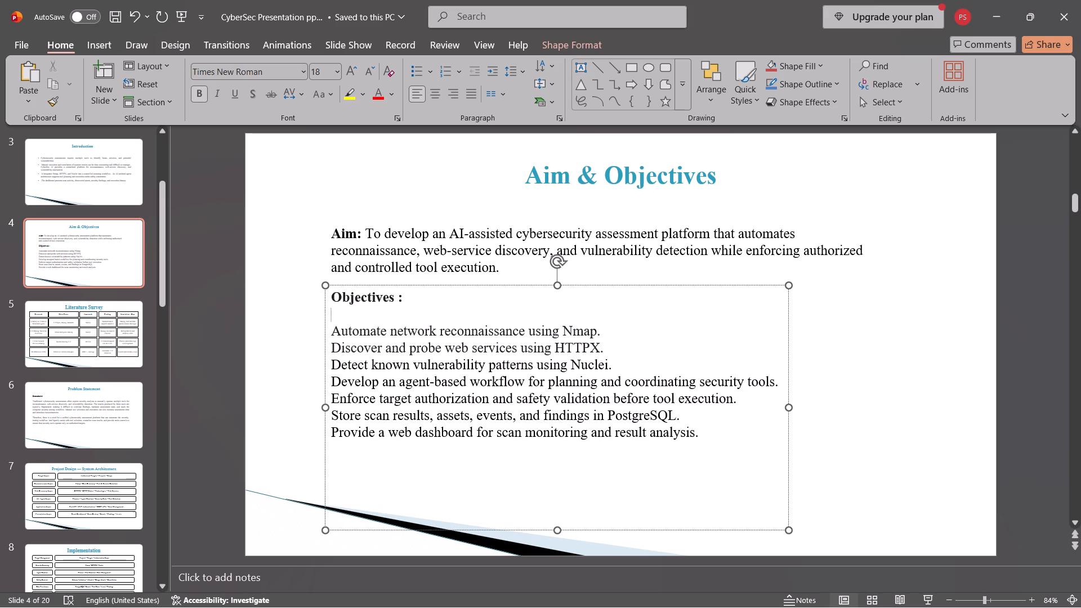
Format the seven objectives, from "Automate network reconnaissance" to "Provide a web dashboard", as a numbered list 1 to 7.
left_click_drag(704, 432, 430, 355)
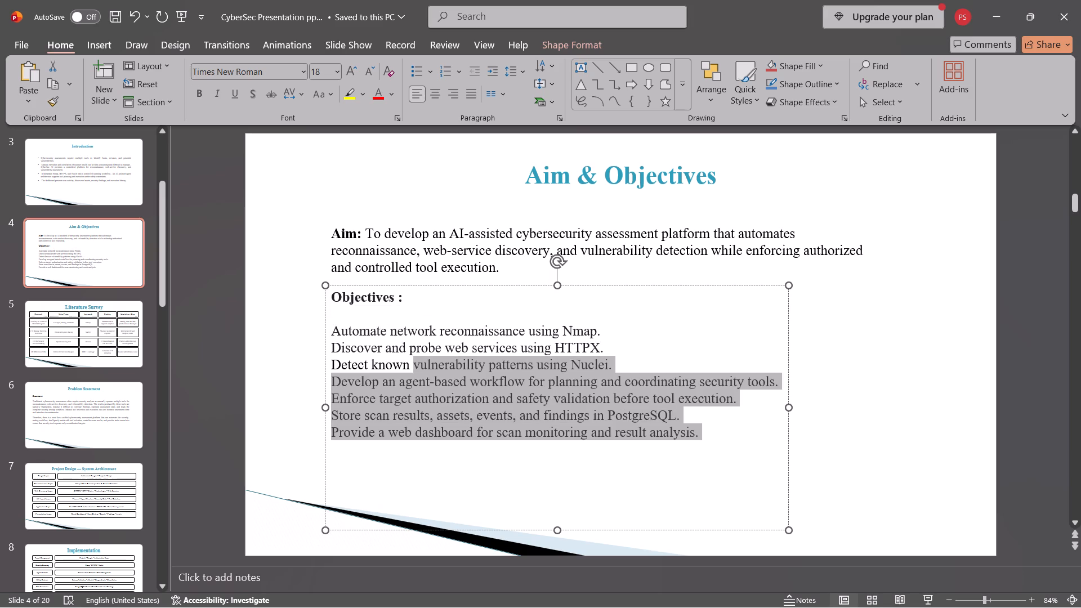
left_click_drag(430, 355, 354, 333)
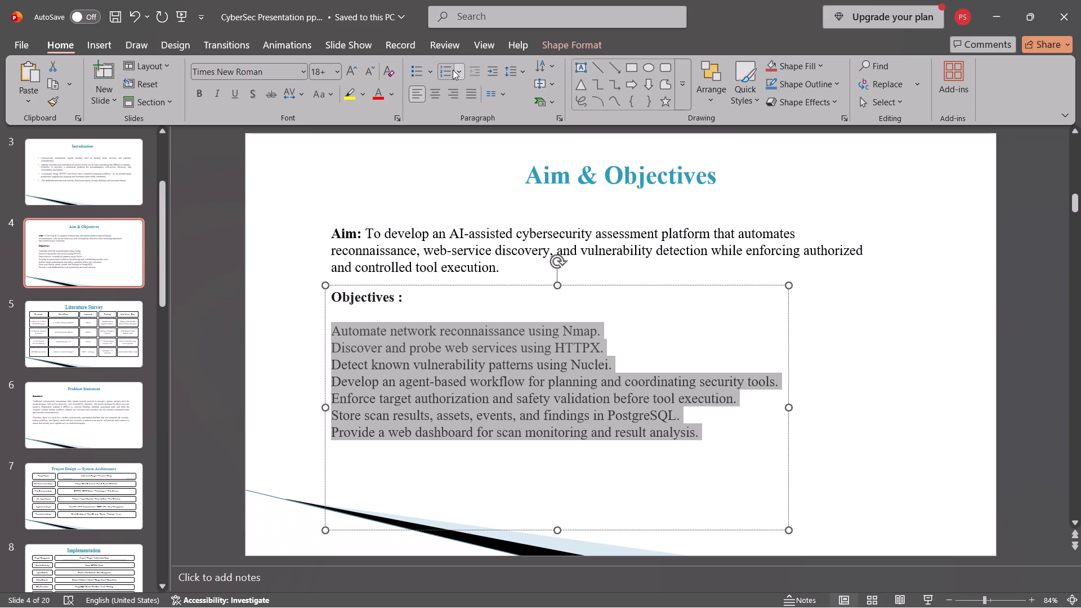
left_click(454, 70)
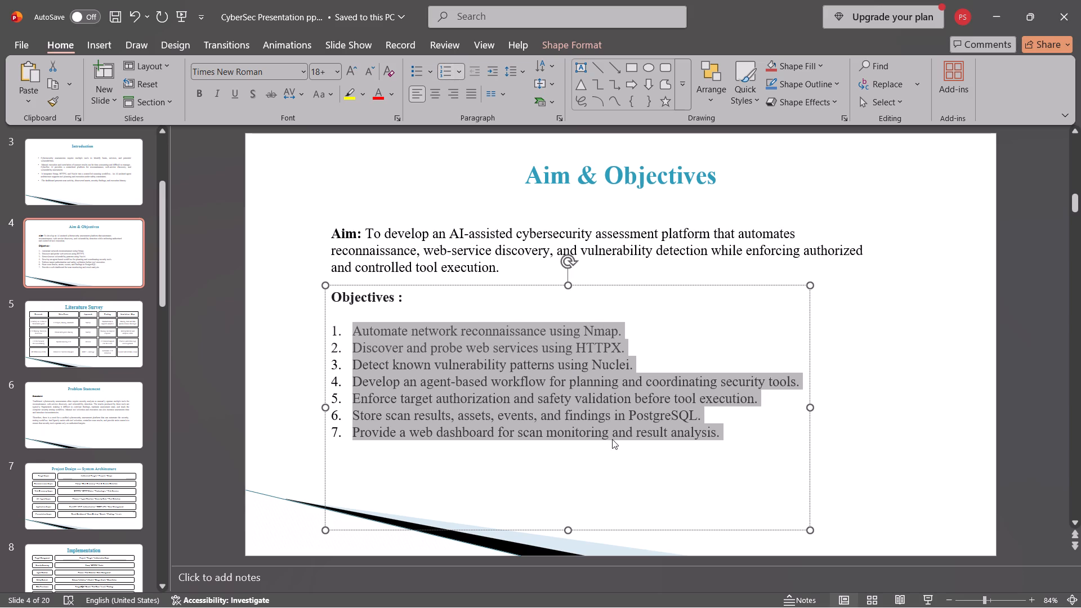
left_click(614, 443)
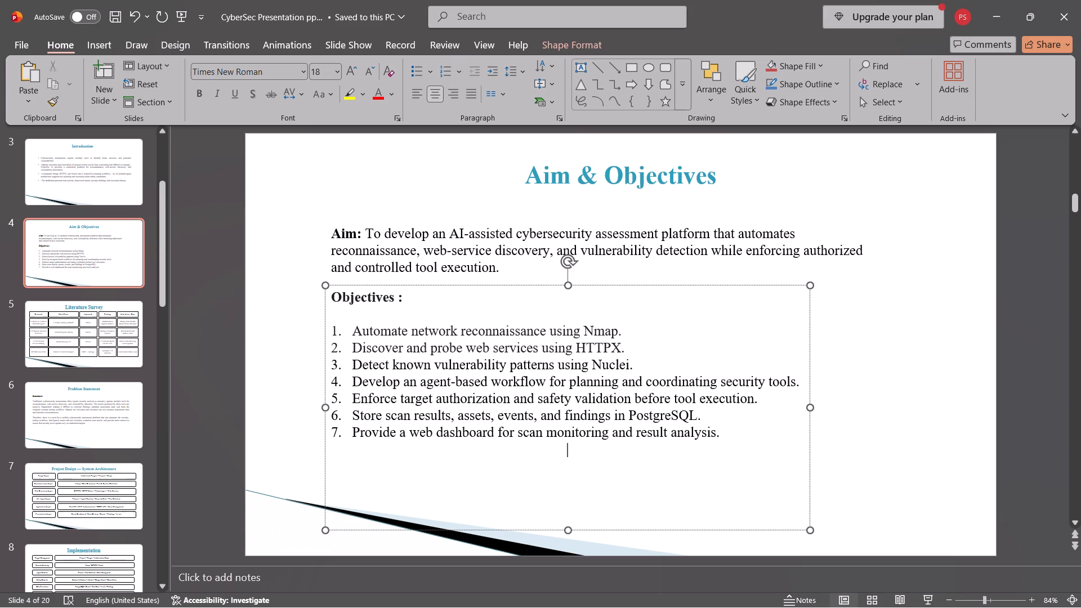
left_click(870, 406)
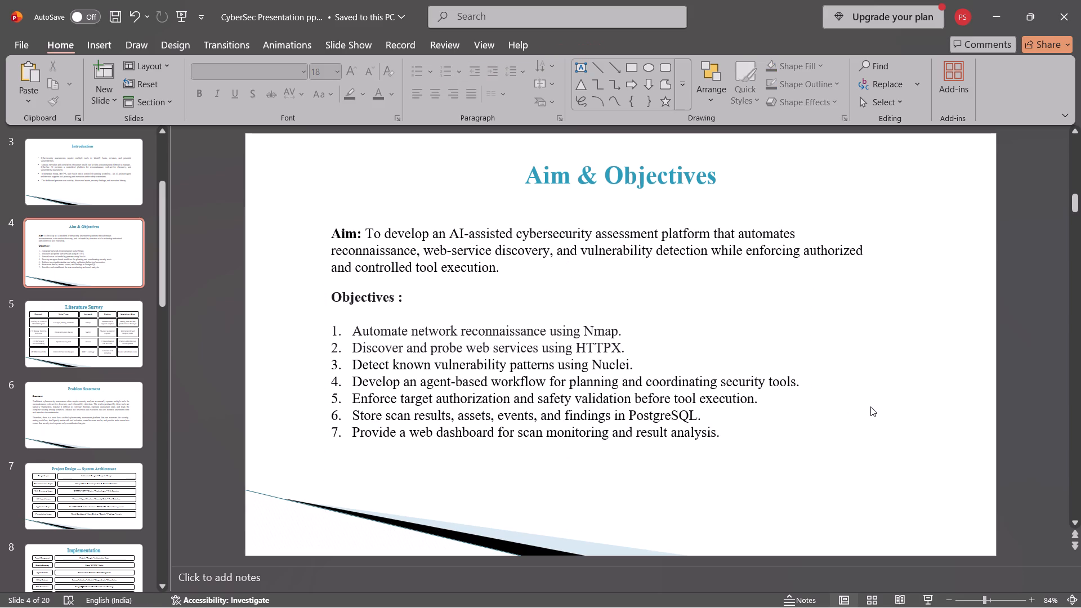
left_click(870, 406)
Insert a blank line above the "Objectives :" heading to separate it from the aim statement.
left_click(410, 289)
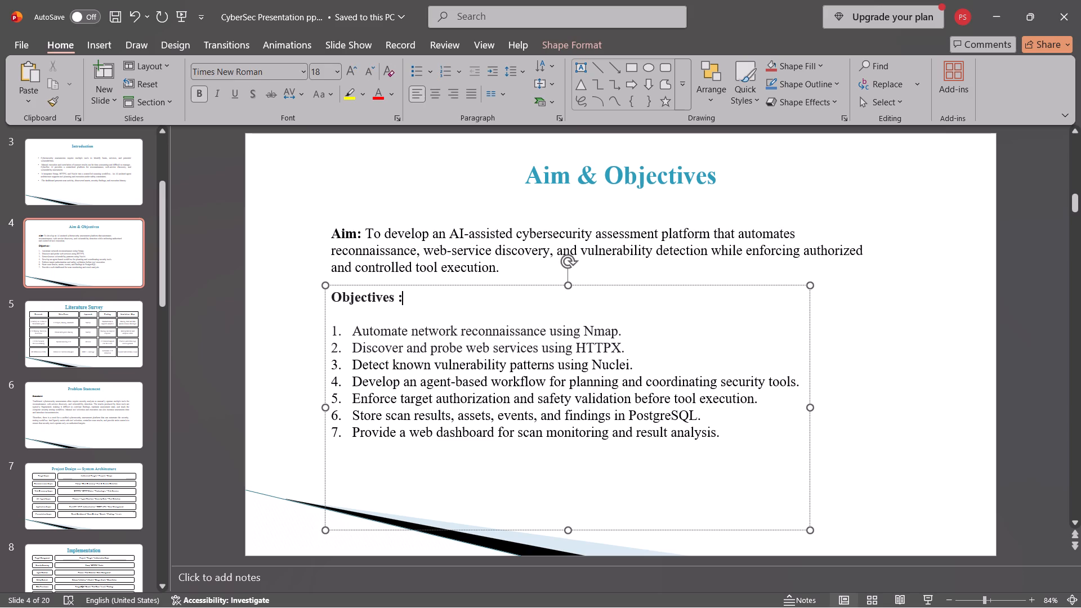
key("Left")
key("Left")
key("Left")
key("Left")
key("Left")
key("Left")
key("Left")
key("Left")
key("Left")
key("Left")
key("Left")
key("Left")
key("Return")
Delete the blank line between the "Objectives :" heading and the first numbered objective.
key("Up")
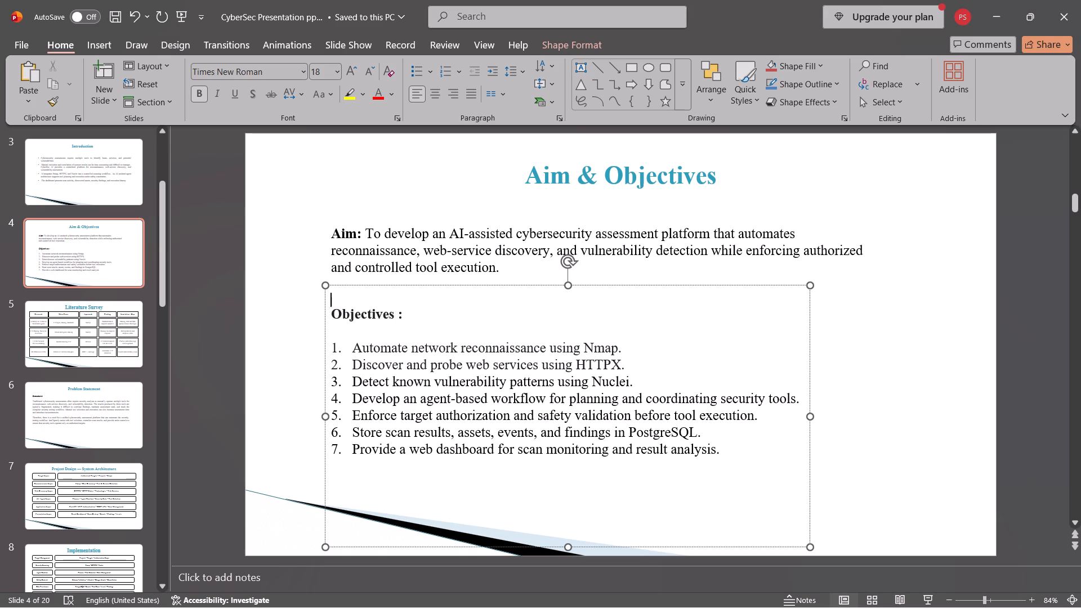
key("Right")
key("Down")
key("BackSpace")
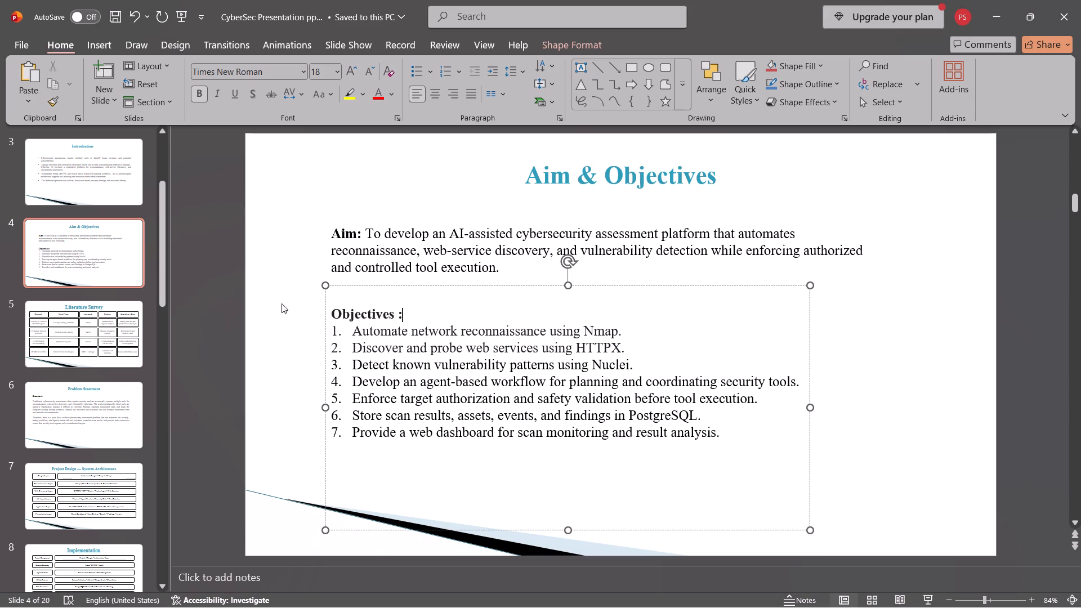
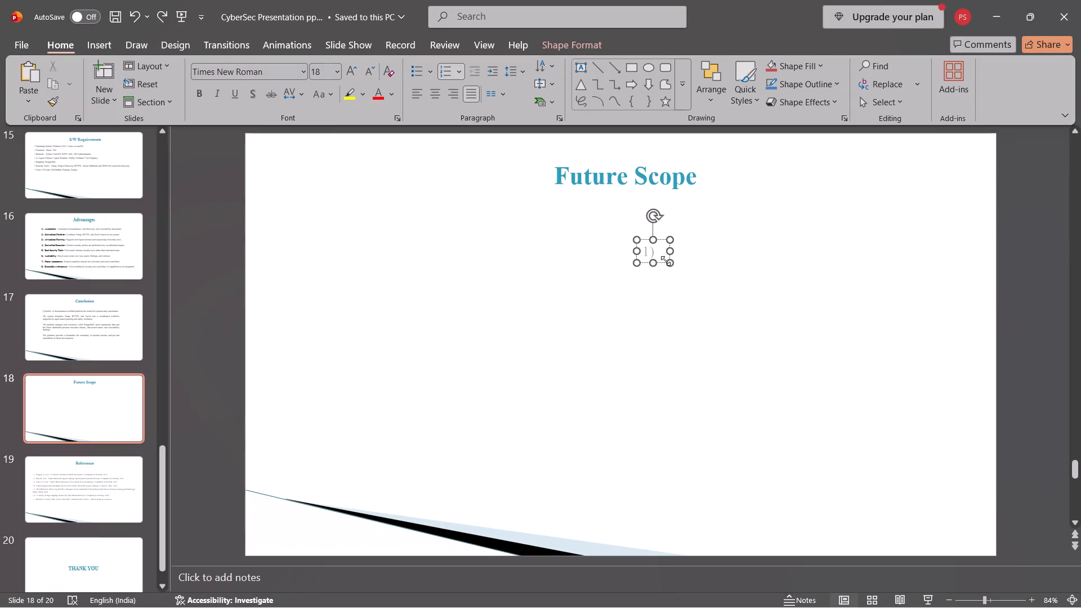
Delete the leftover list characters from the small text box on the Future Scope slide, leaving it empty.
key("Left")
key("BackSpace")
key("BackSpace")
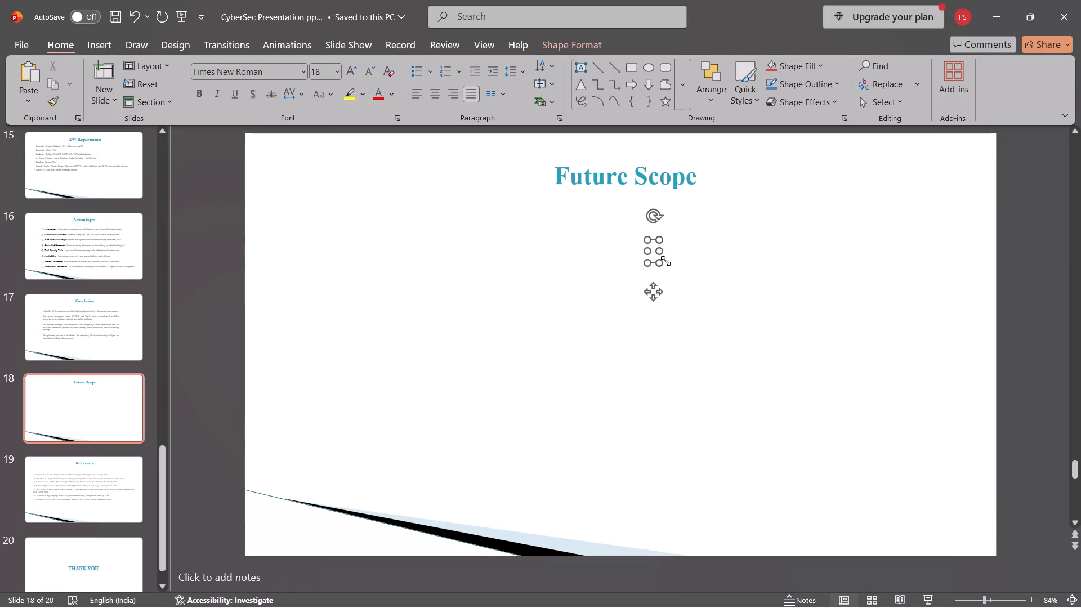
Move the empty text box toward the left side of the Future Scope slide, just below the title's level.
left_click_drag(653, 253, 623, 252)
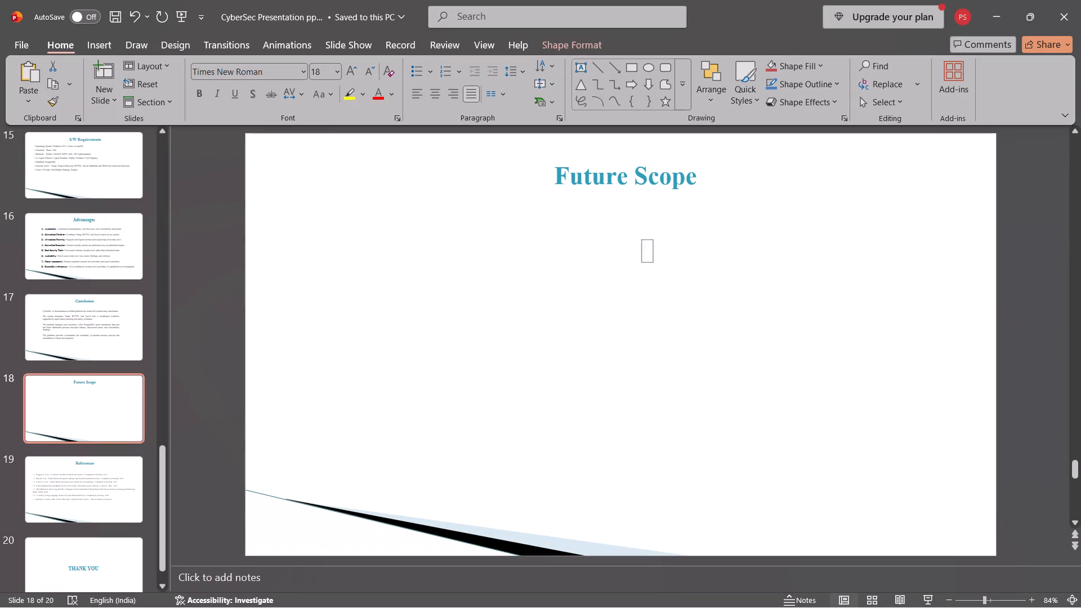
left_click_drag(623, 252, 376, 242)
left_click_drag(376, 242, 364, 245)
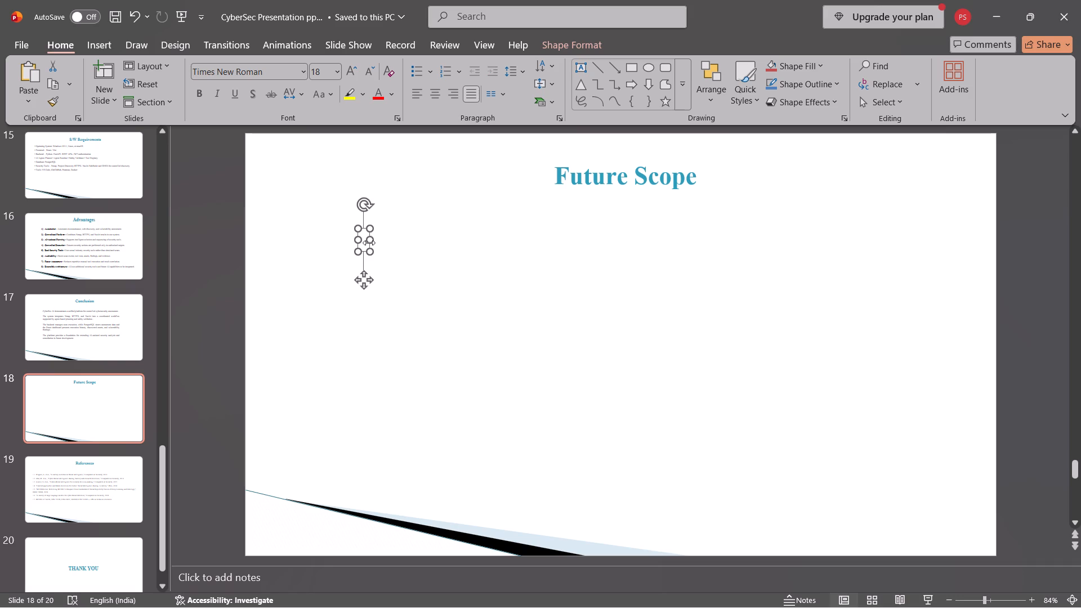
Widen the empty text box so it spans about 70% of the Future Scope slide's width.
left_click_drag(369, 242, 807, 430)
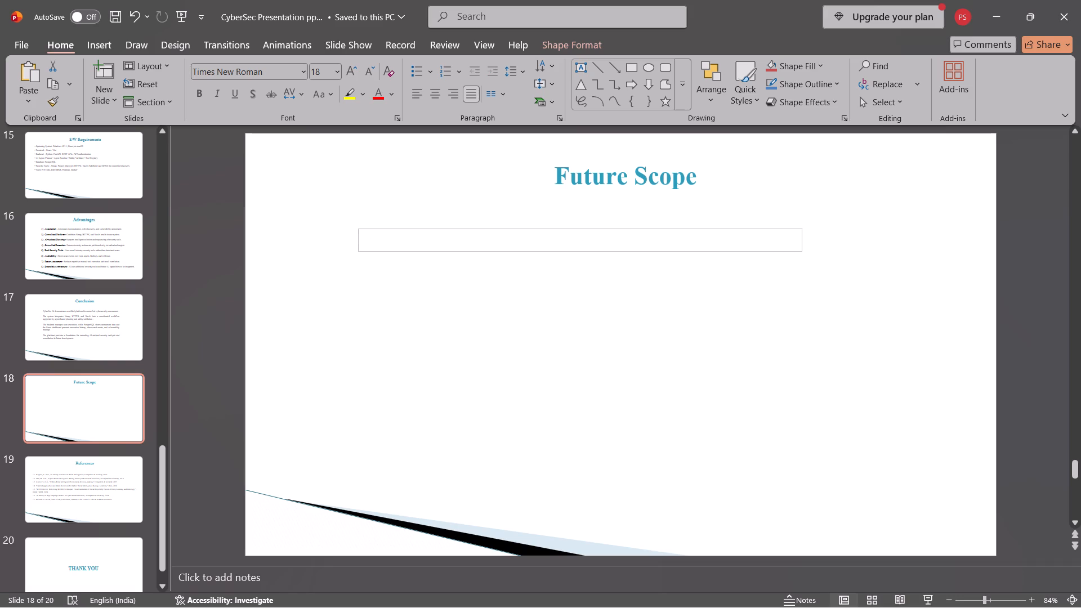
left_click_drag(807, 430, 887, 393)
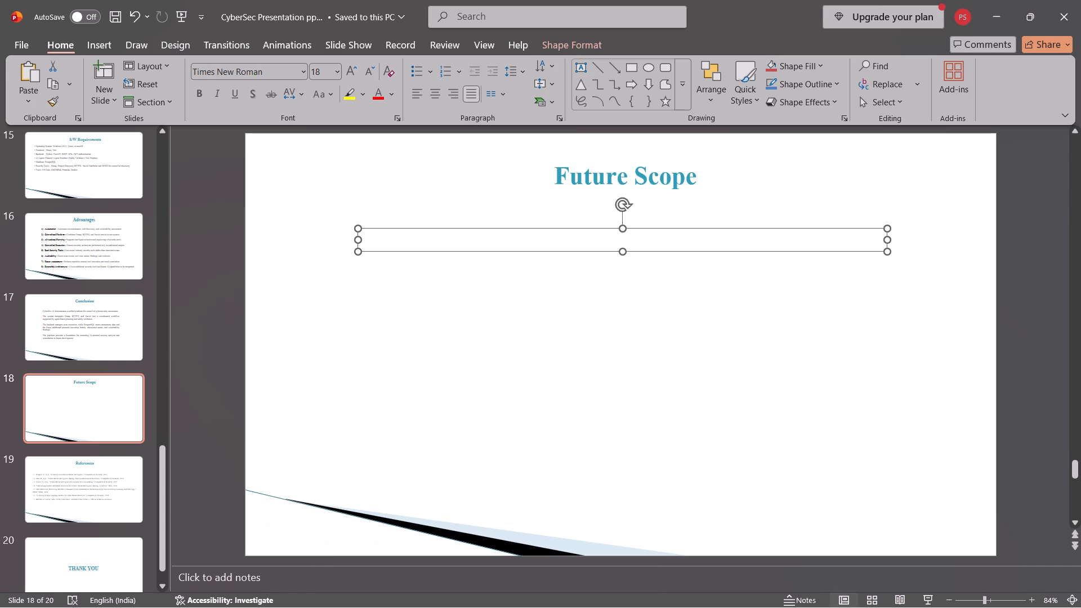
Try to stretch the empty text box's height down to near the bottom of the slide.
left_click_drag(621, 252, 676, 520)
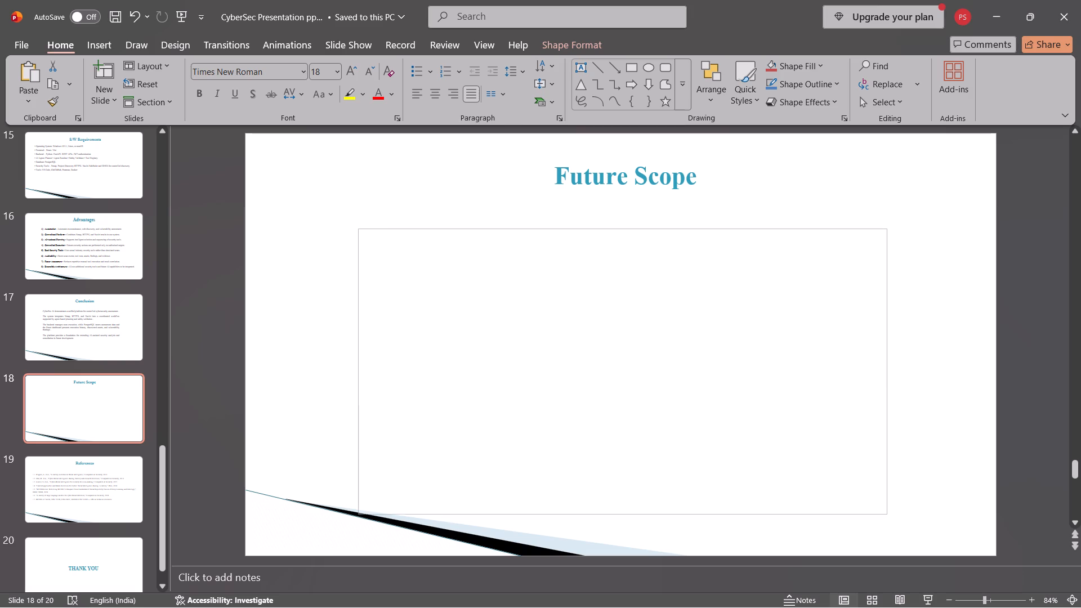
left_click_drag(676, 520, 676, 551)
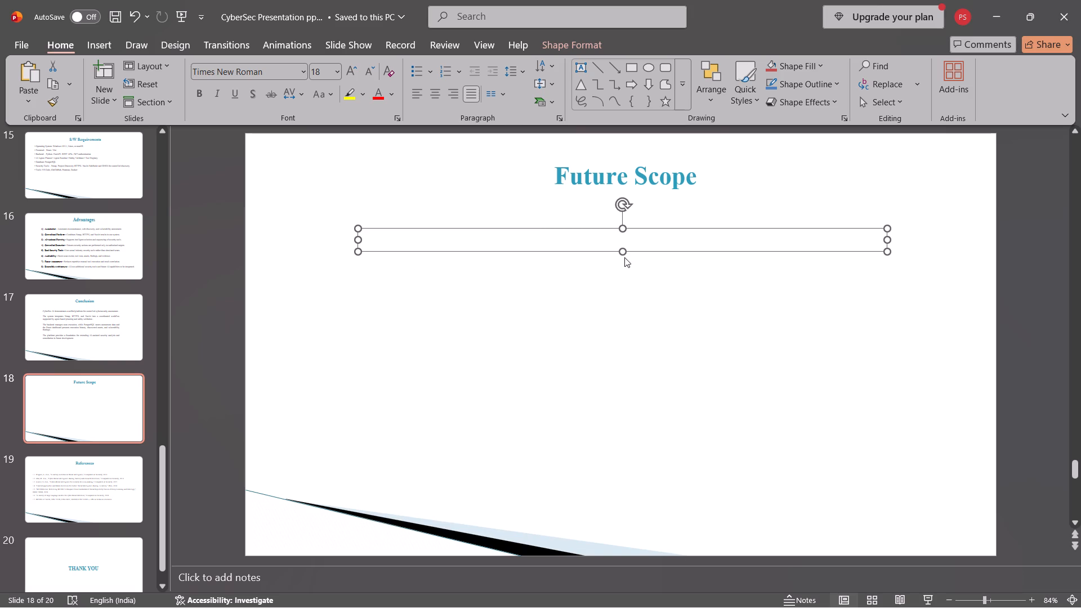
Insert blank lines in the empty text box until it extends over most of the Future Scope slide's body area.
left_click(388, 238)
key("Return")
key("Return")
key("Return")
key("Return")
key("Return")
key("Return")
key("Return")
key("Return")
key("Return")
key("Return")
key("Return")
key("Return")
key("Return")
key("Return")
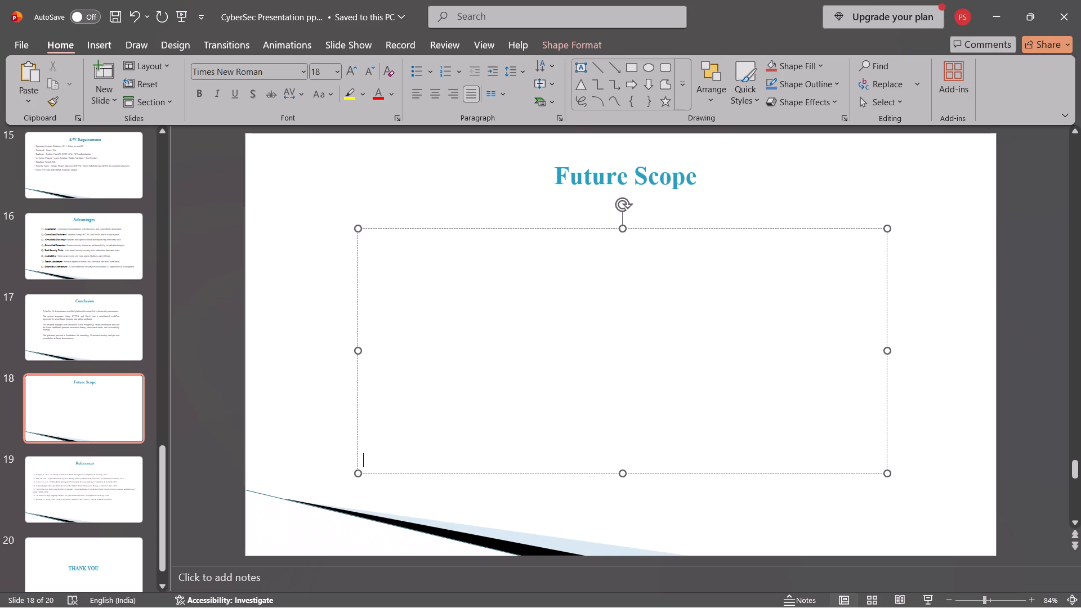
key("Return")
Reposition the enlarged empty text box so it sits just below the Future Scope title, roughly centred on the slide.
left_click(379, 241)
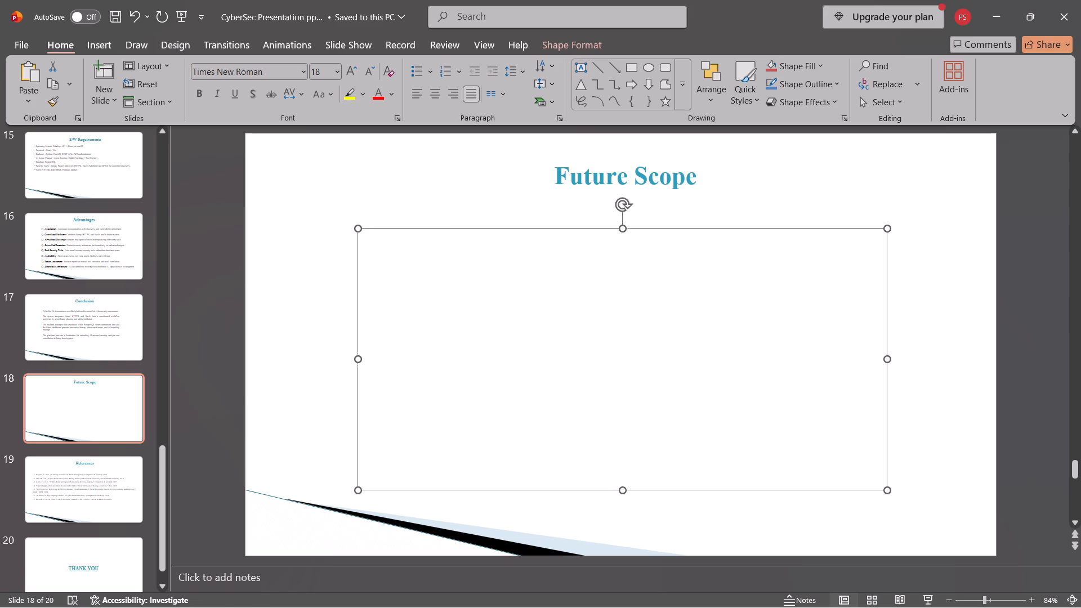
left_click_drag(598, 245, 571, 254)
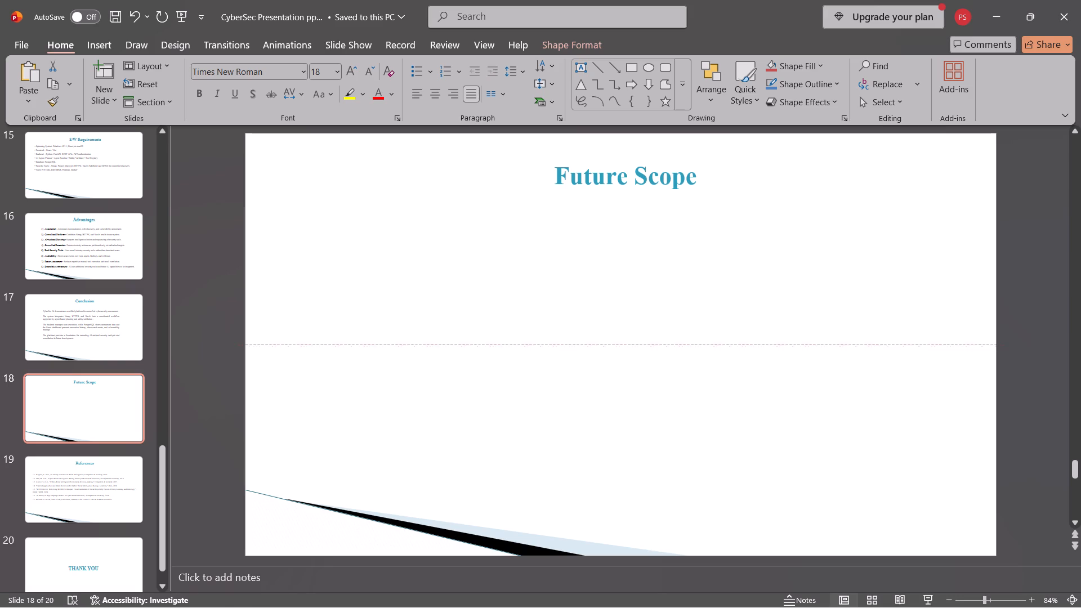
left_click_drag(571, 254, 574, 263)
left_click_drag(570, 263, 570, 247)
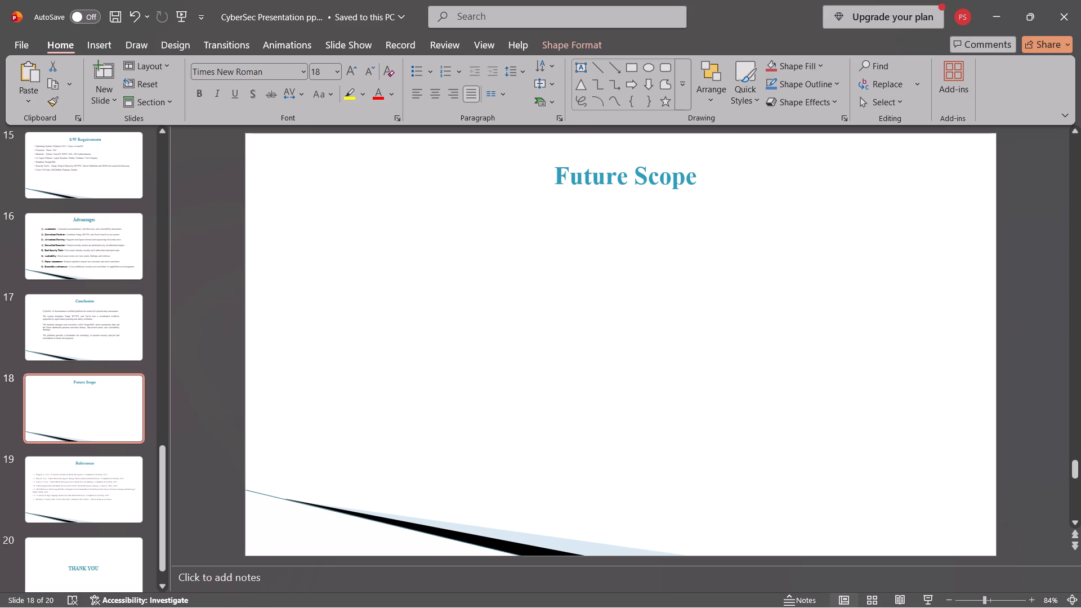
left_click_drag(570, 247, 574, 220)
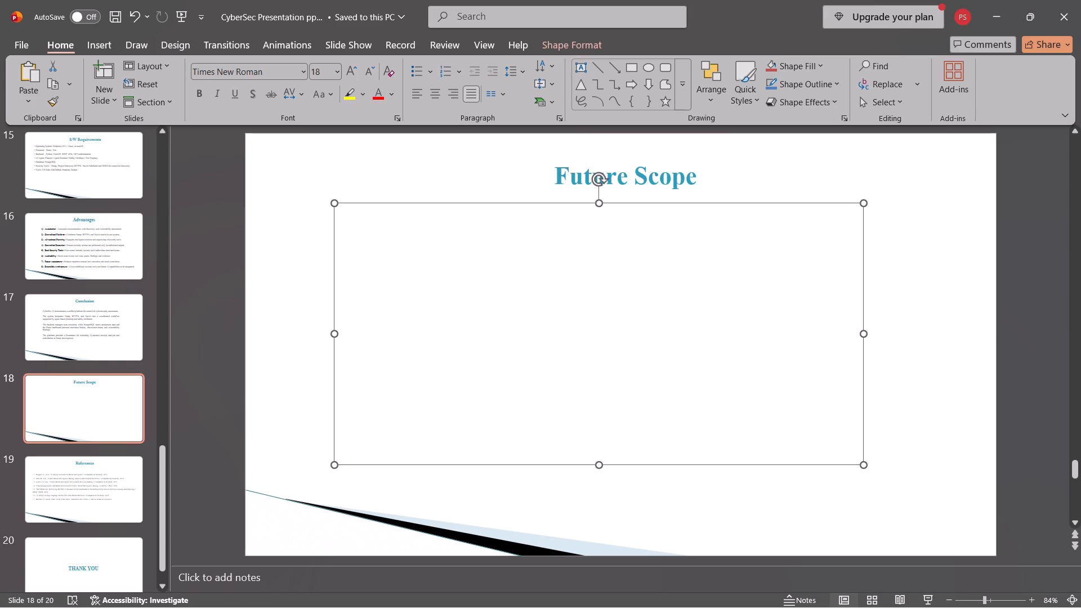
left_click(441, 239)
left_click(351, 220)
left_click_drag(359, 223, 361, 236)
left_click_drag(361, 236, 468, 297)
left_click_drag(458, 294, 358, 239)
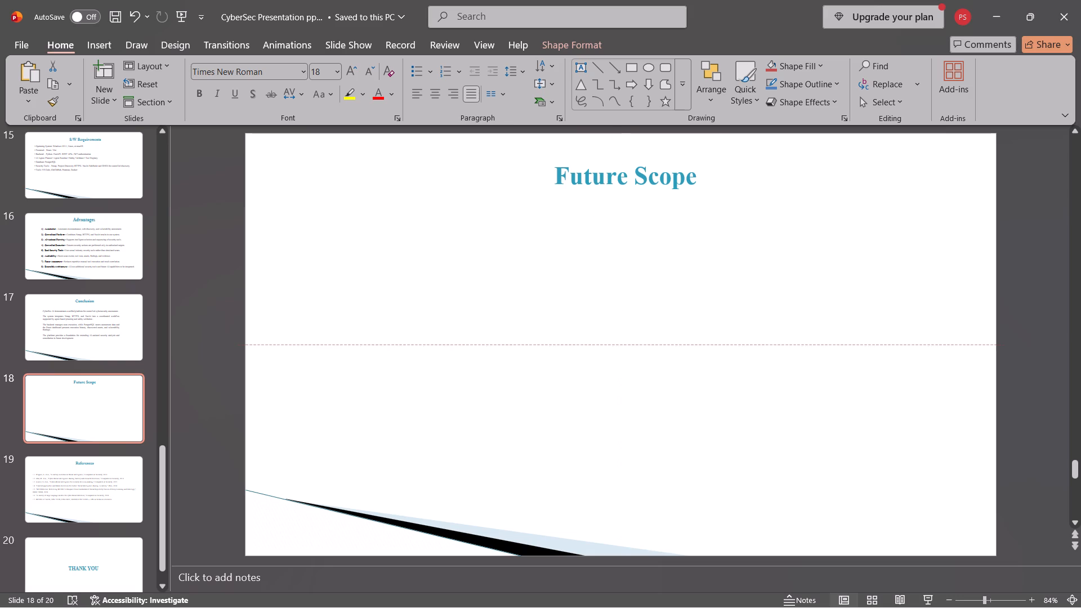
left_click_drag(358, 239, 391, 258)
left_click(287, 248)
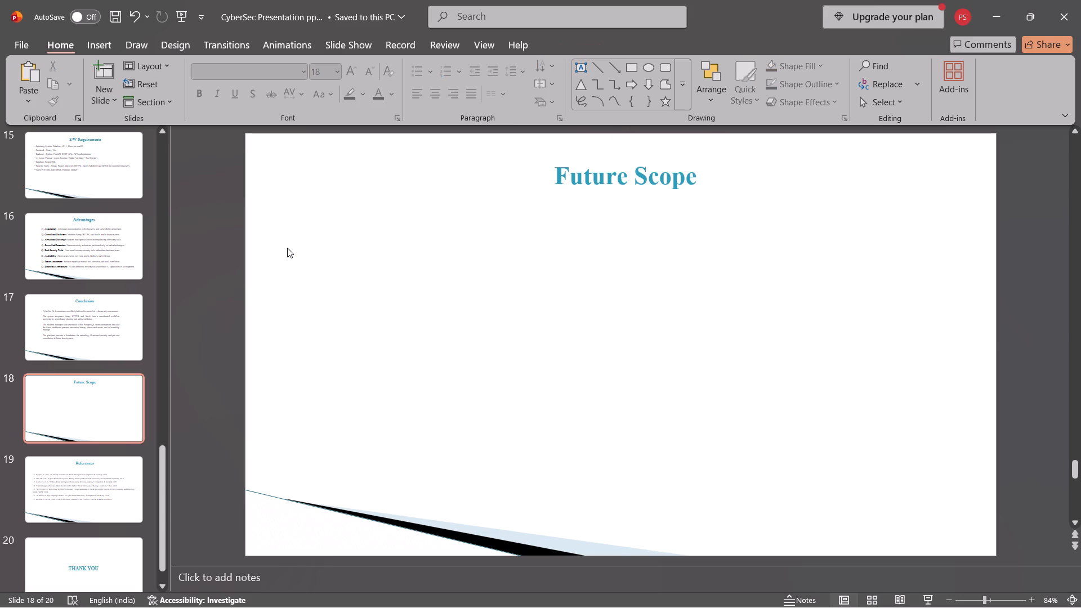
left_click(427, 264)
left_click_drag(427, 264, 382, 242)
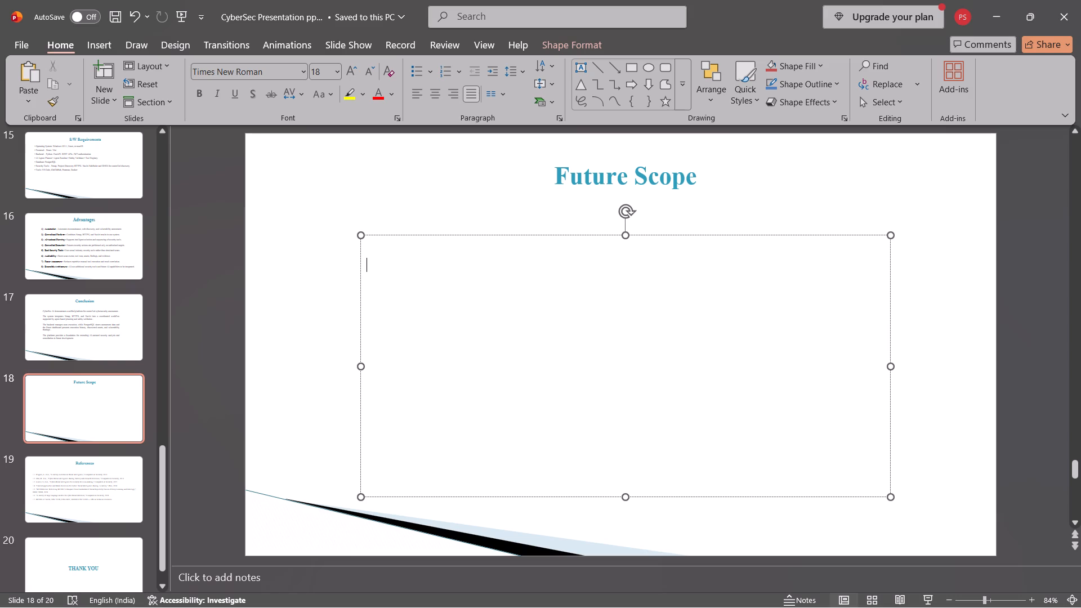
left_click_drag(382, 242, 430, 247)
left_click_drag(430, 247, 373, 235)
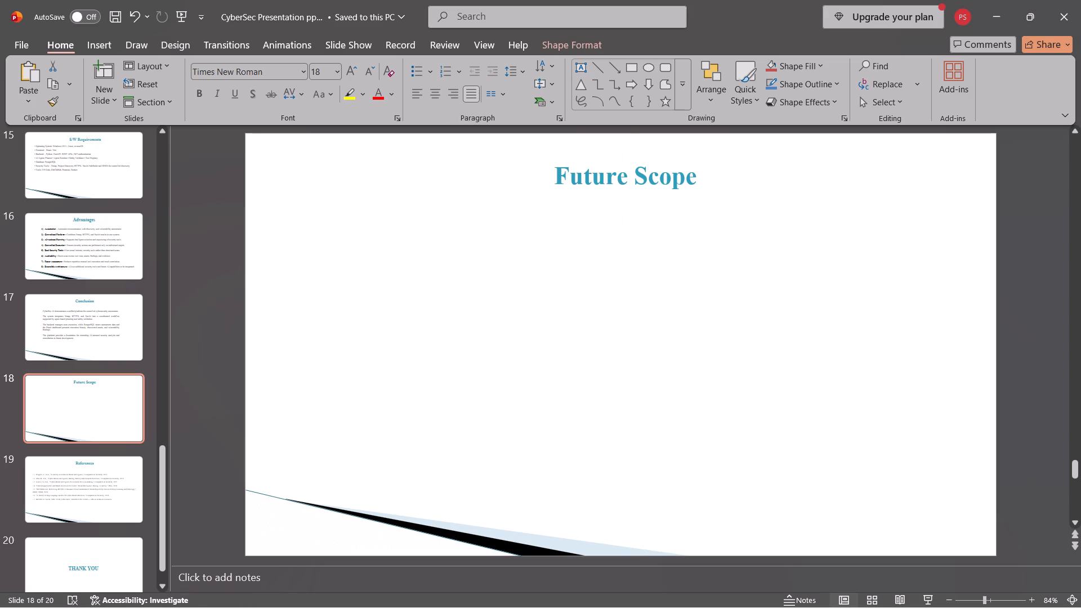
left_click_drag(373, 235, 350, 224)
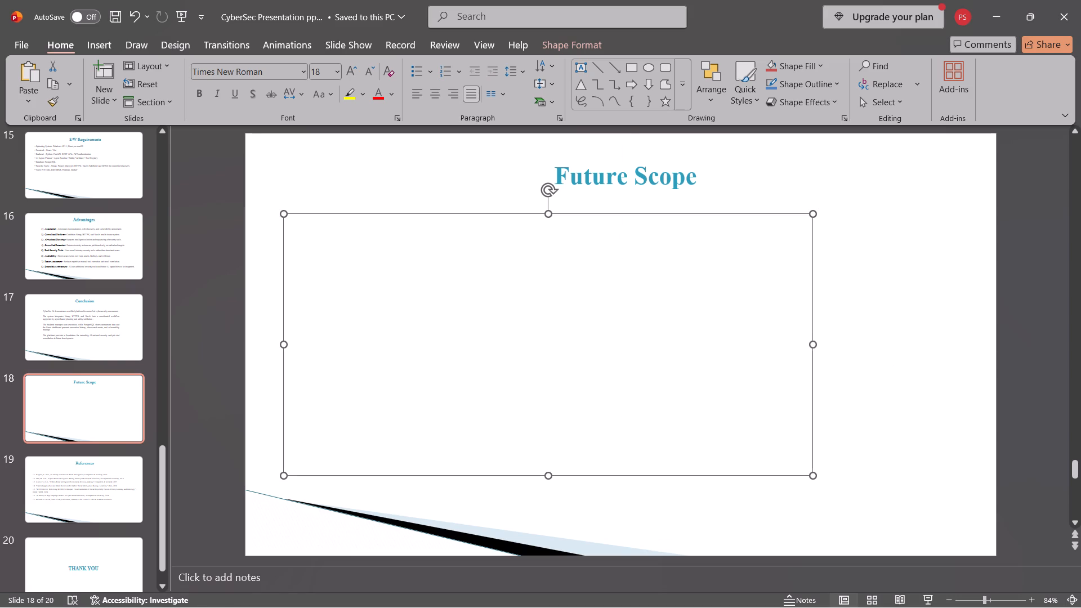
left_click_drag(412, 244, 459, 244)
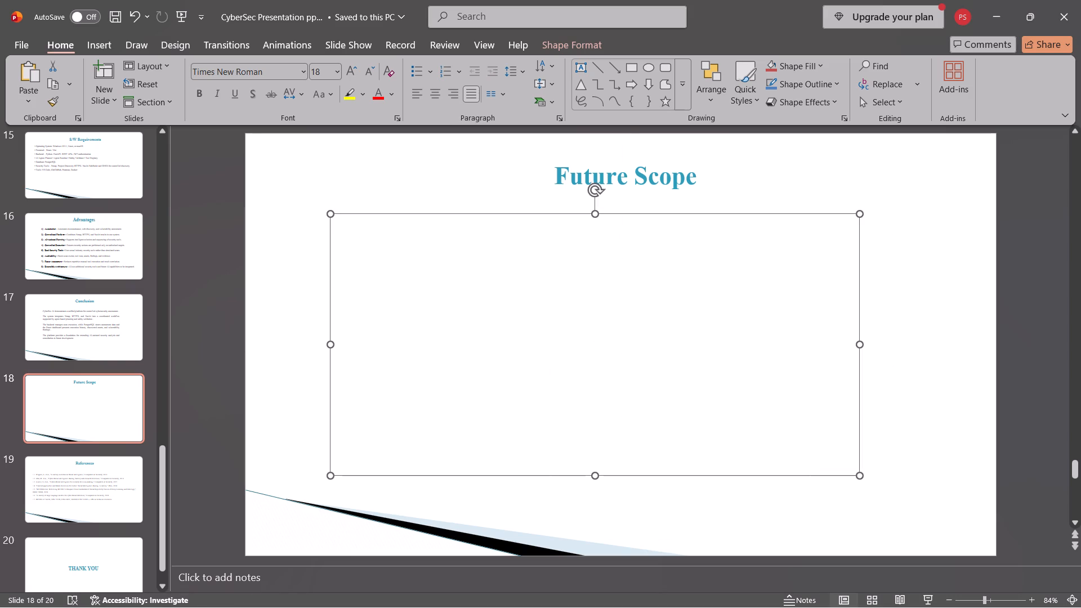
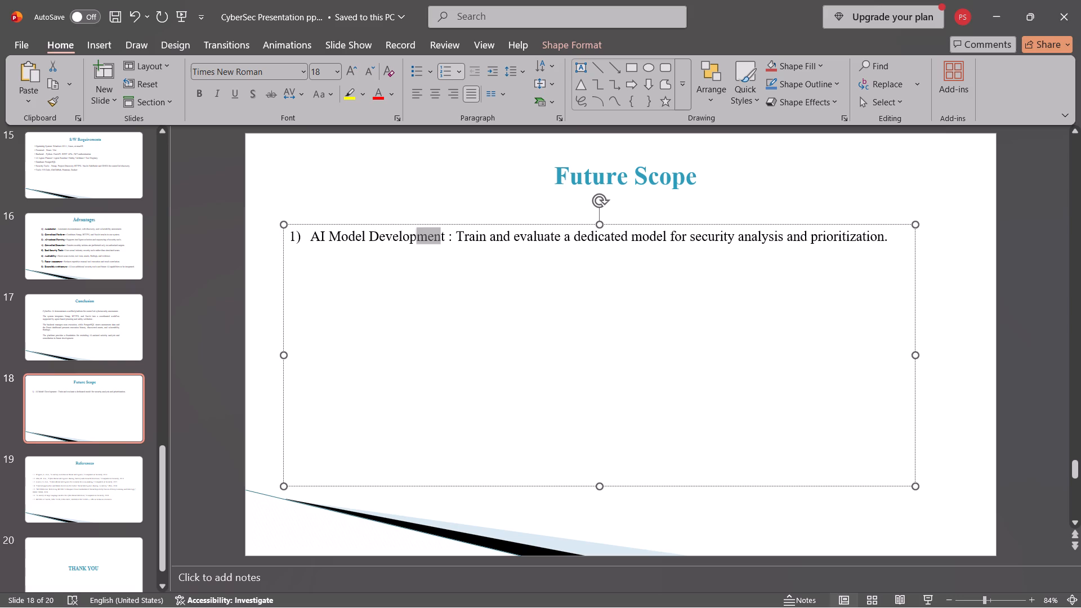
left_click_drag(400, 236, 324, 226)
left_click(333, 209)
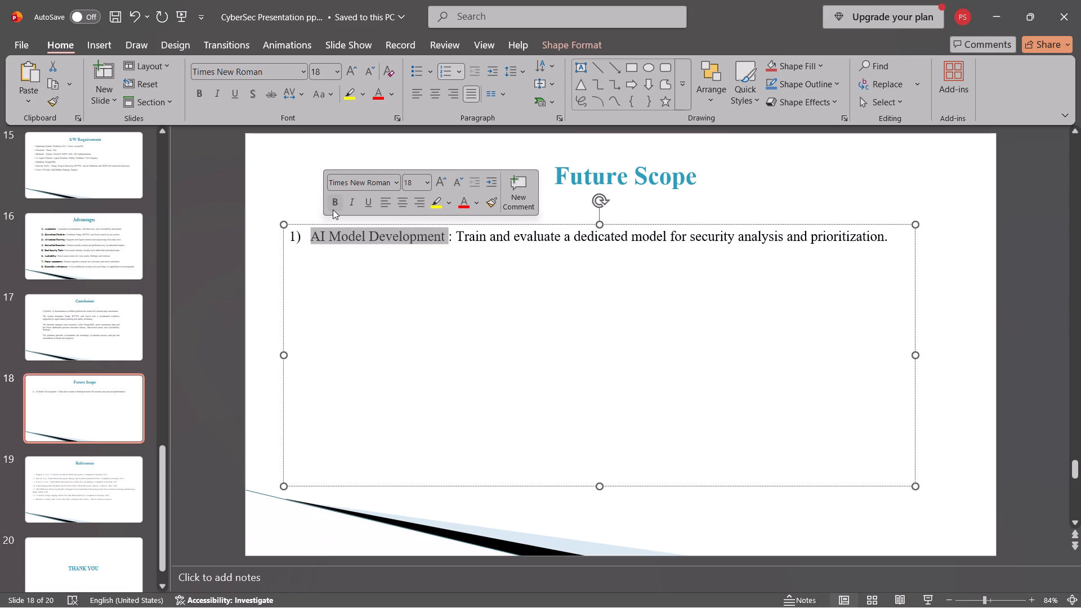
left_click(375, 293)
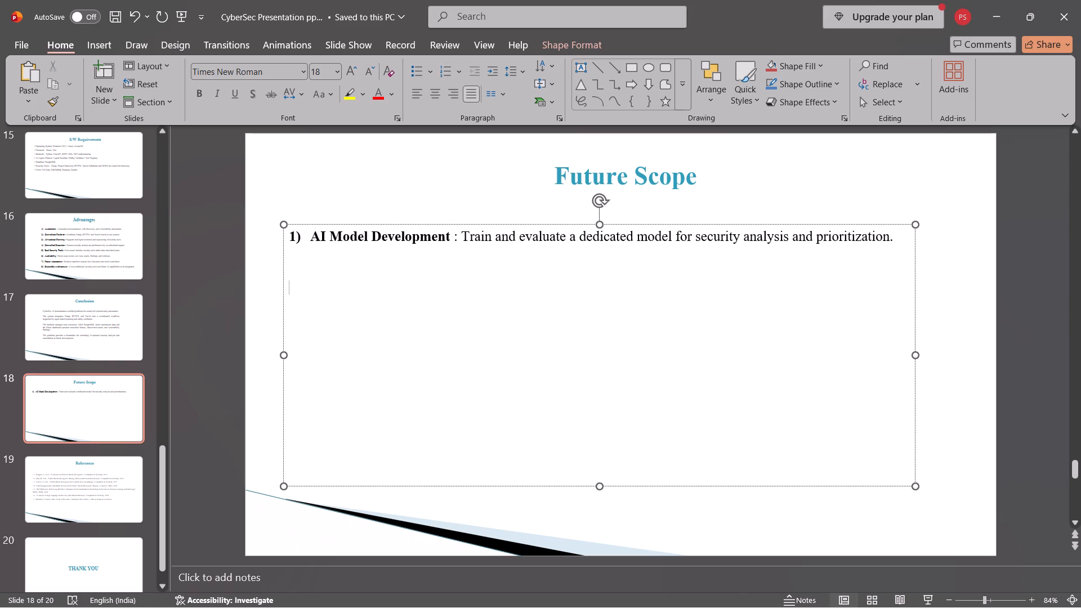
Start list item 2) below the AI Model Development item, leaving one blank line between them.
left_click(894, 237)
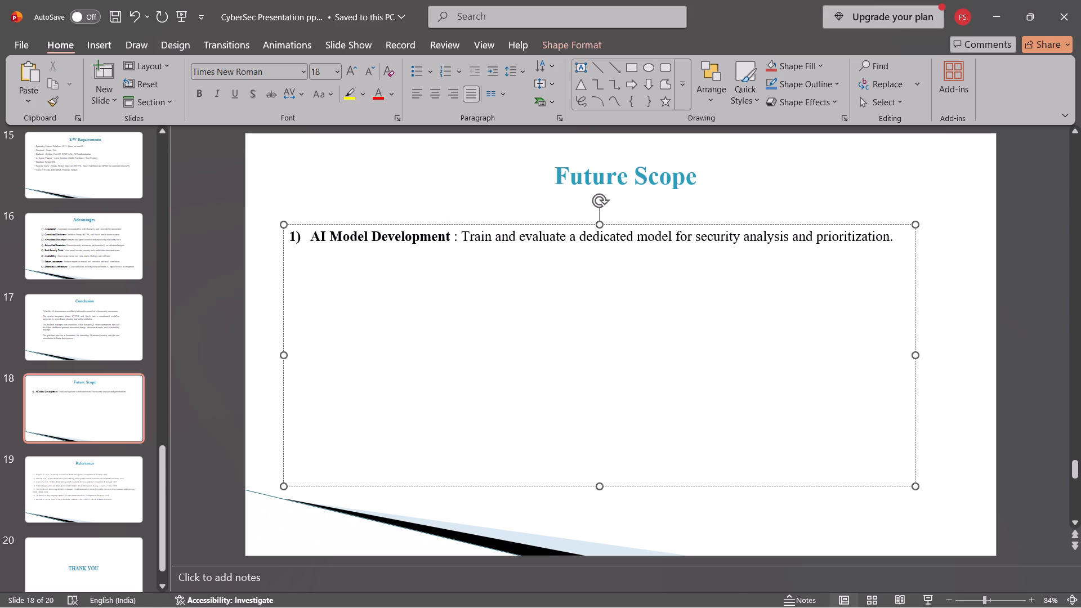
left_click(893, 234)
key("Return")
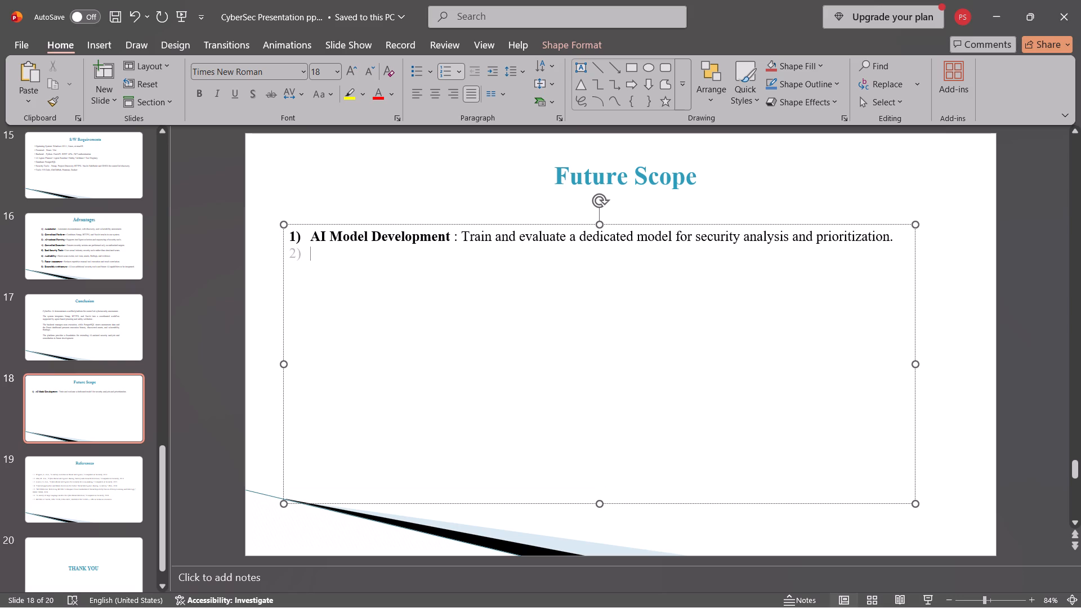
key("Return")
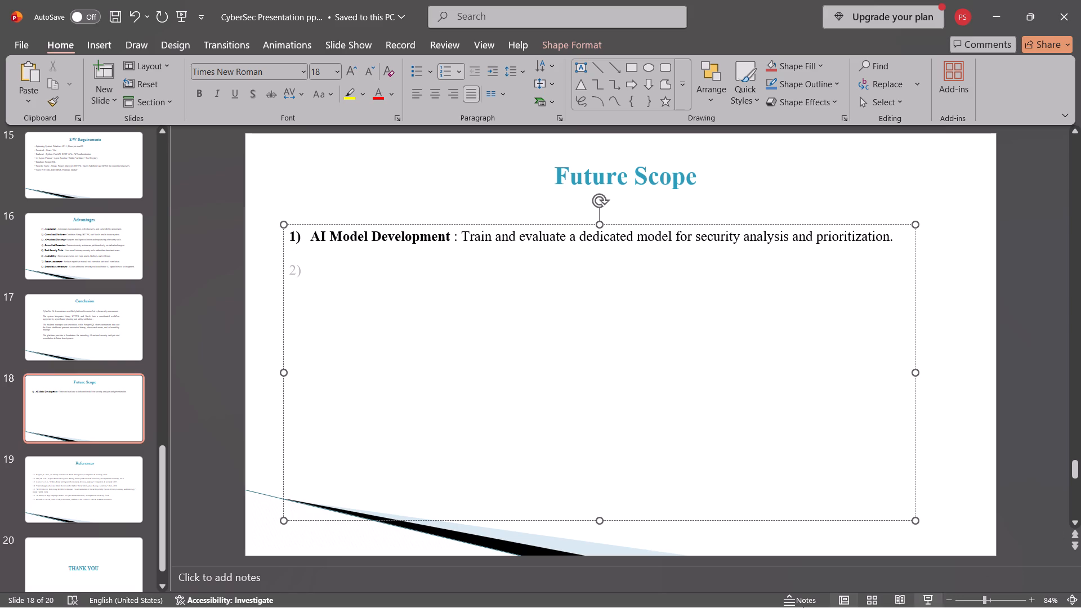
Switch to the Protected View copy to consult its Future Scope list.
left_click(732, 539)
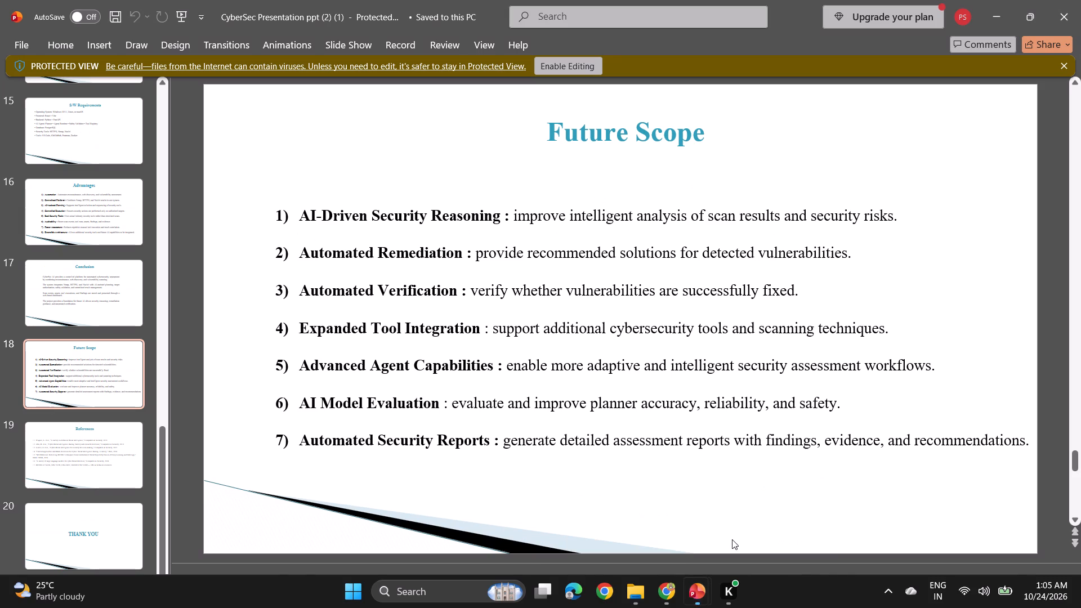
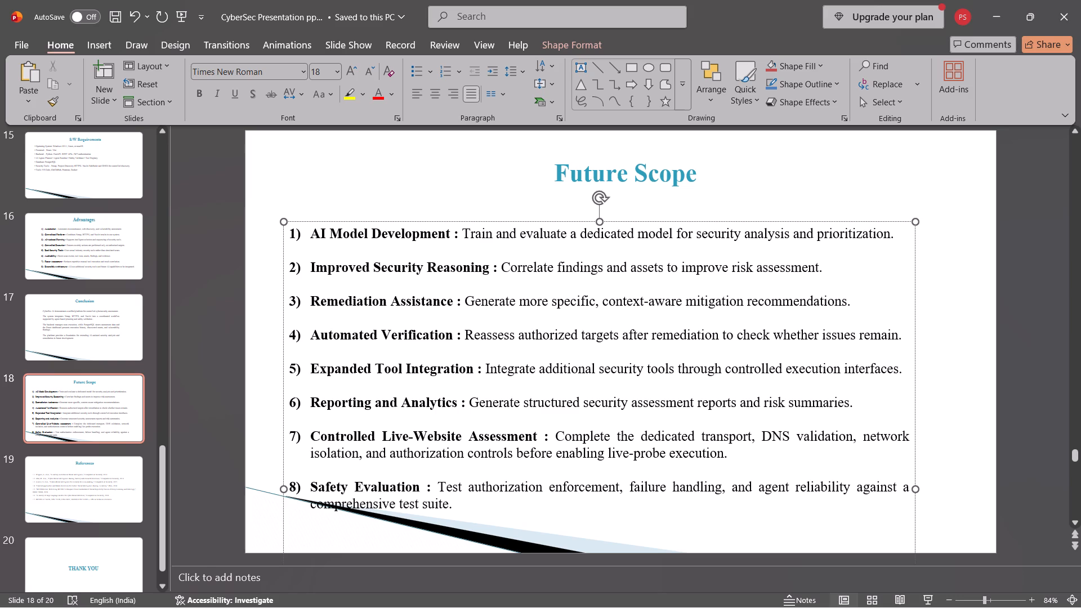
Move the Future Scope list's text box up so it starts just below the slide title, clear of the bottom decoration.
left_click_drag(521, 222, 511, 171)
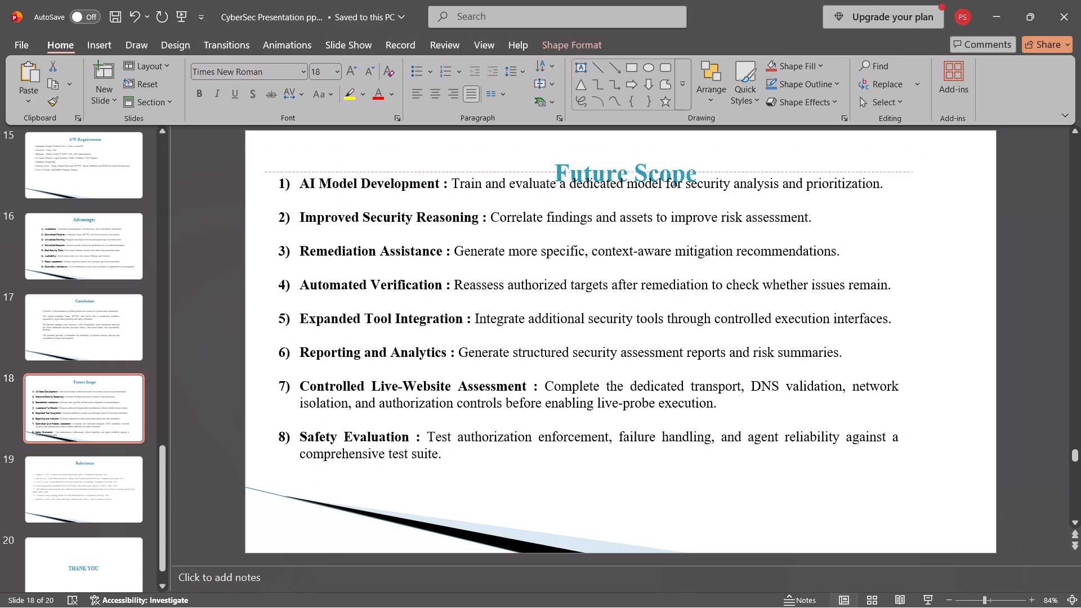
left_click_drag(511, 171, 516, 192)
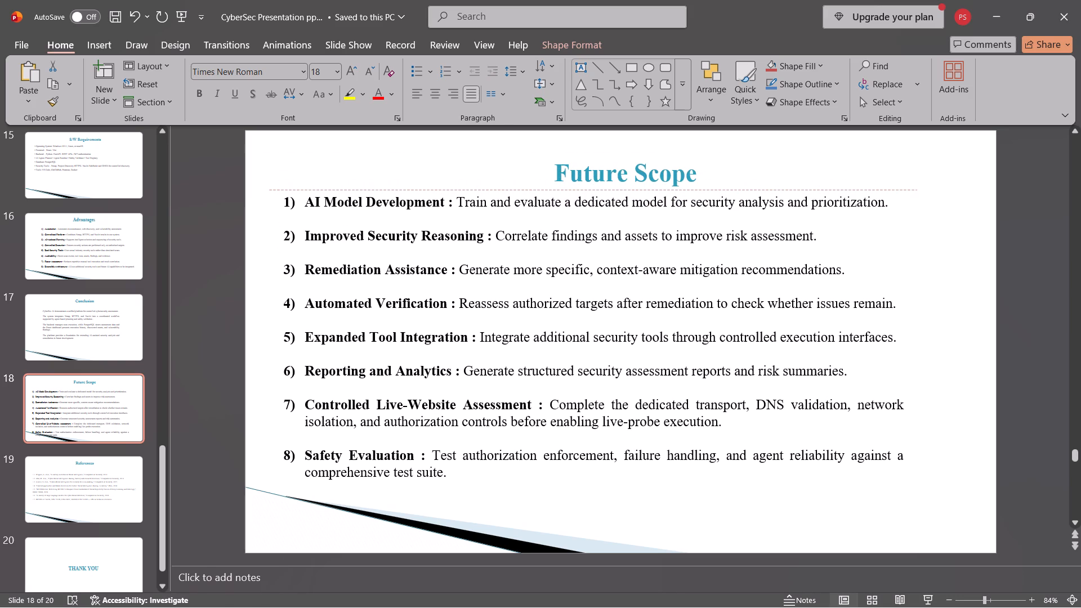
left_click_drag(516, 192, 516, 198)
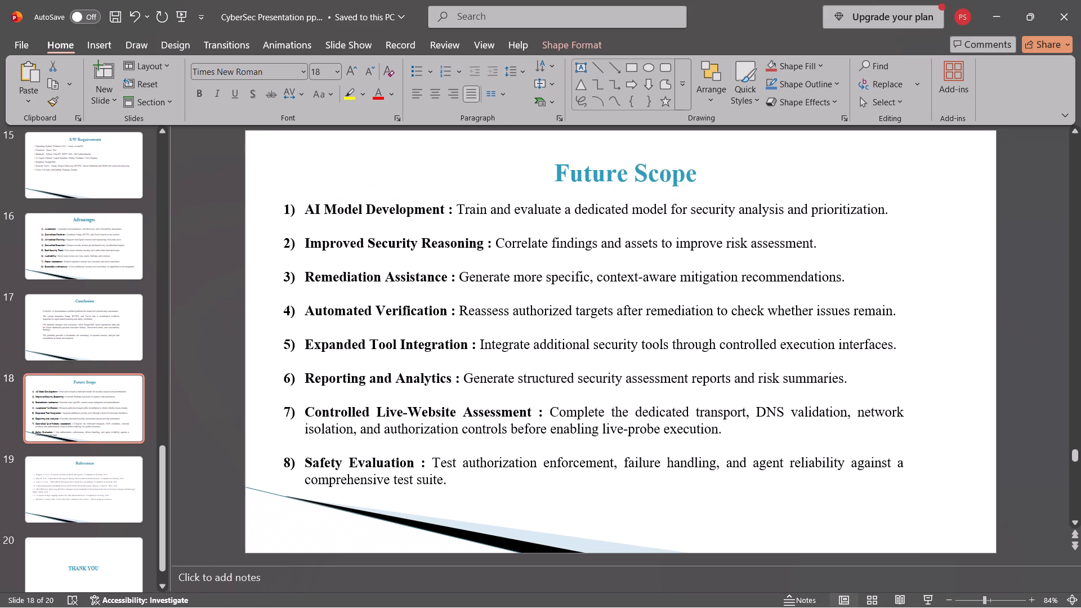
left_click_drag(516, 198, 516, 198)
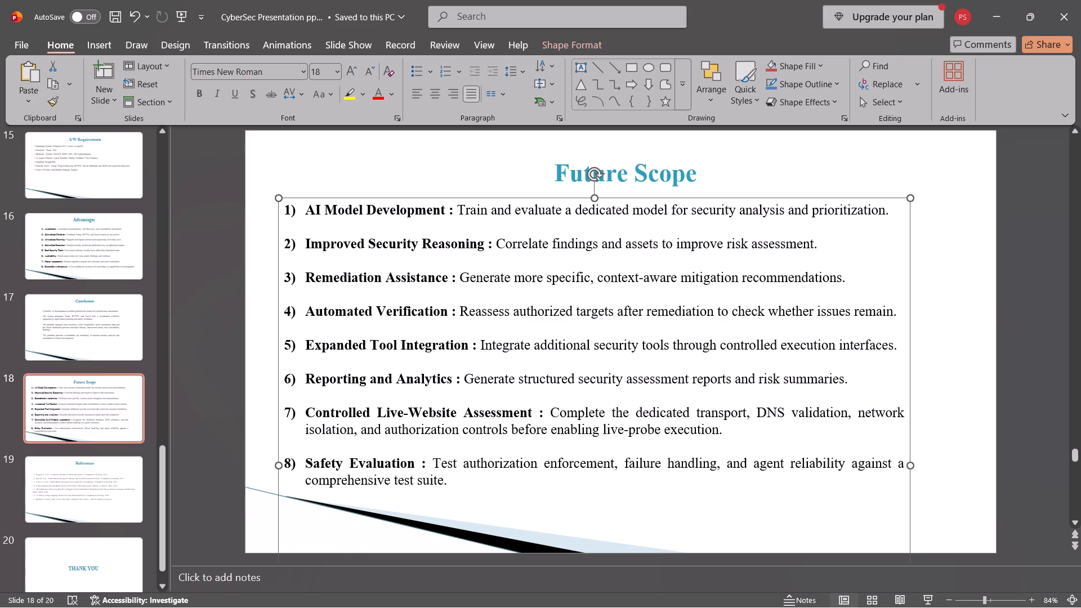
left_click(589, 481)
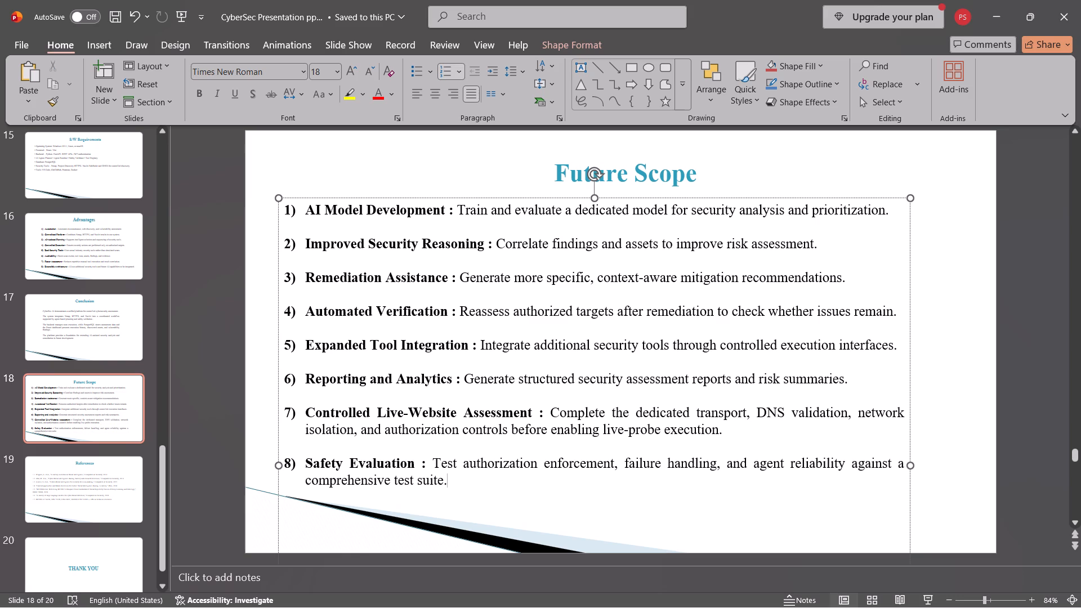
left_click(949, 393)
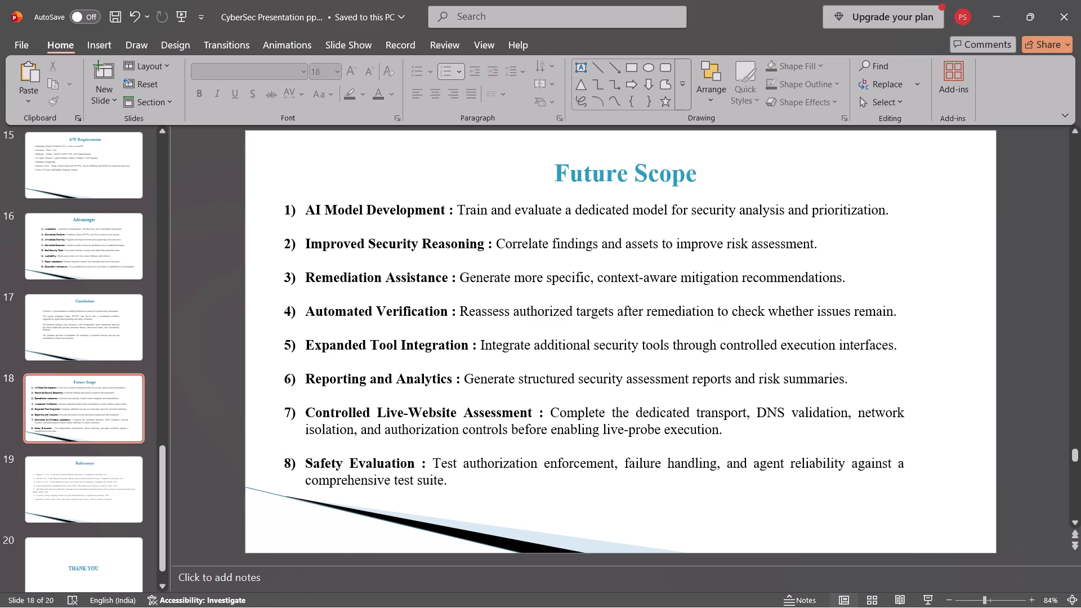
Widen the Future Scope list's text box by extending its right side almost to the slide's right edge.
left_click(763, 363)
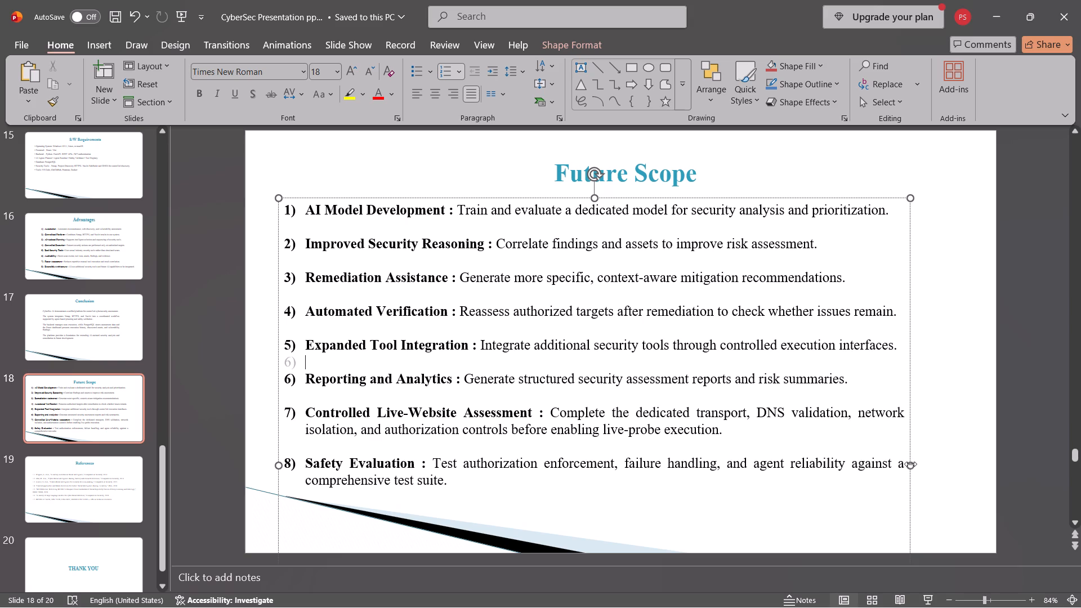
left_click_drag(911, 466, 949, 468)
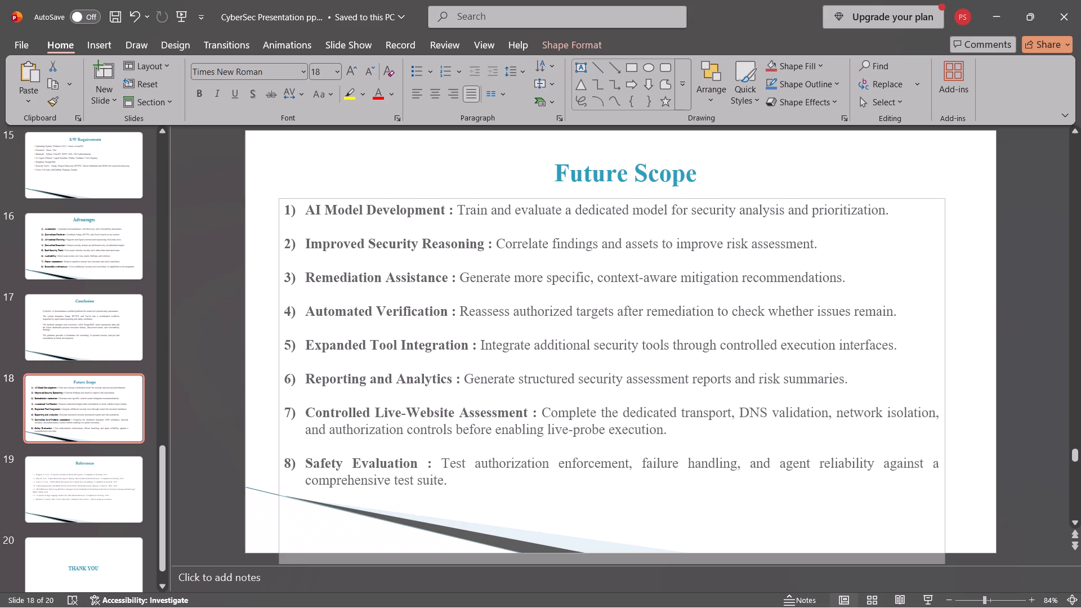
left_click_drag(949, 468, 964, 469)
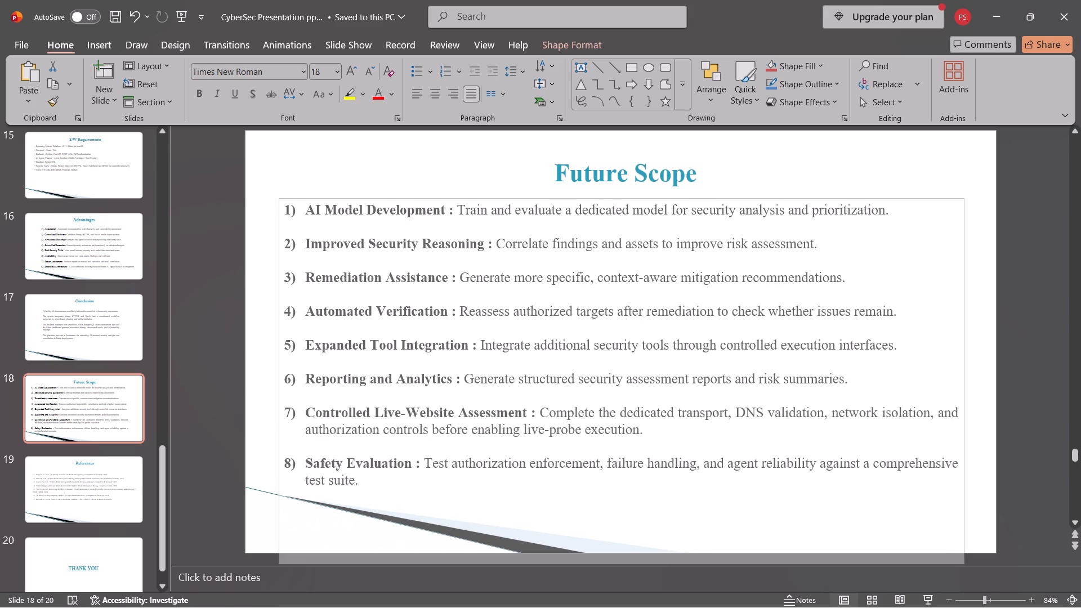
left_click_drag(964, 469, 981, 464)
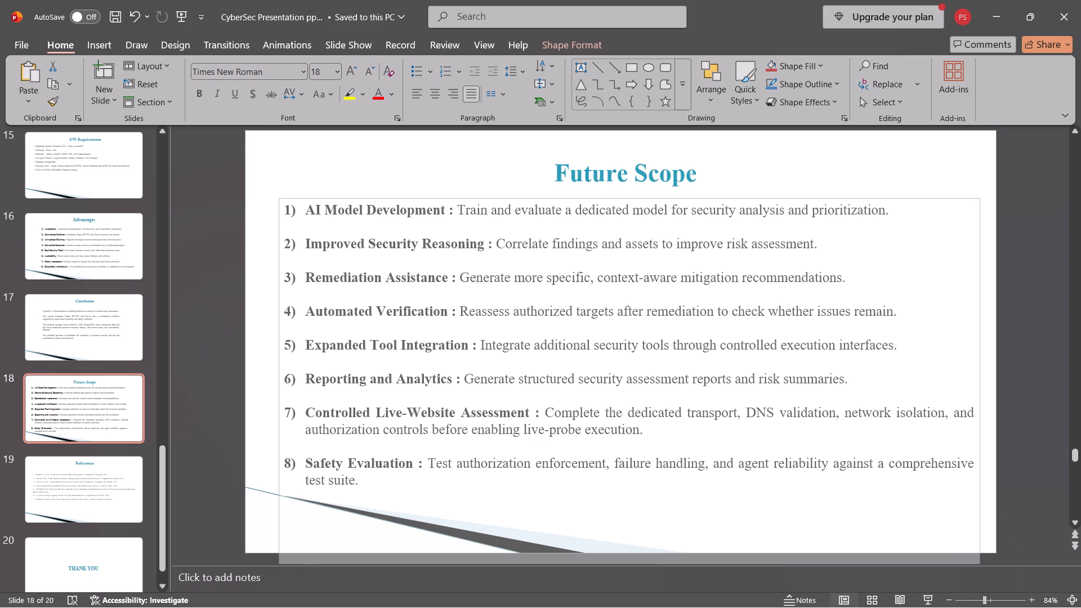
left_click_drag(981, 464, 981, 465)
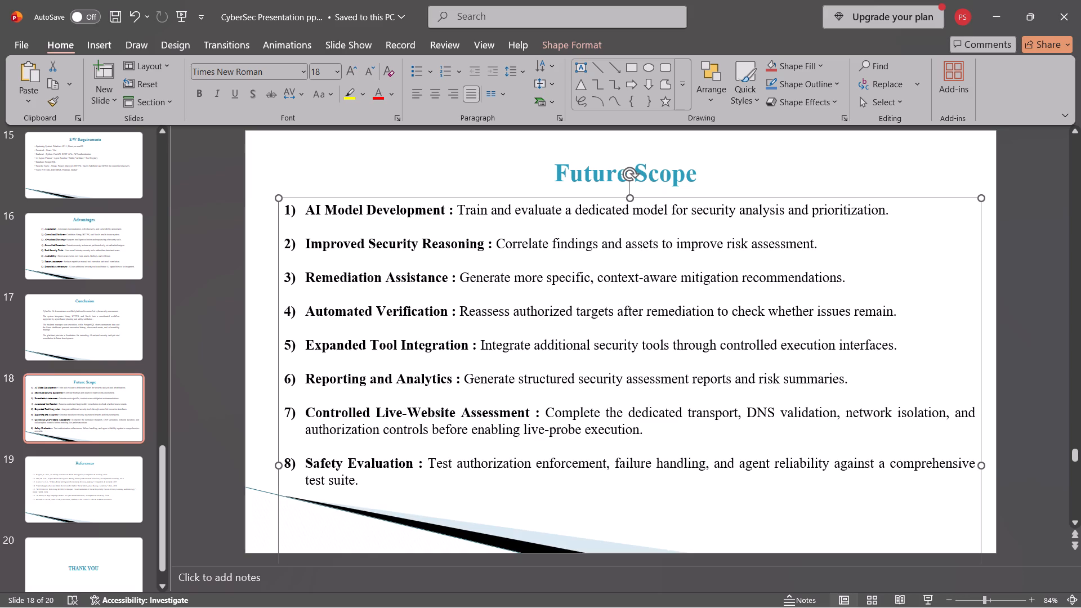
left_click(752, 508)
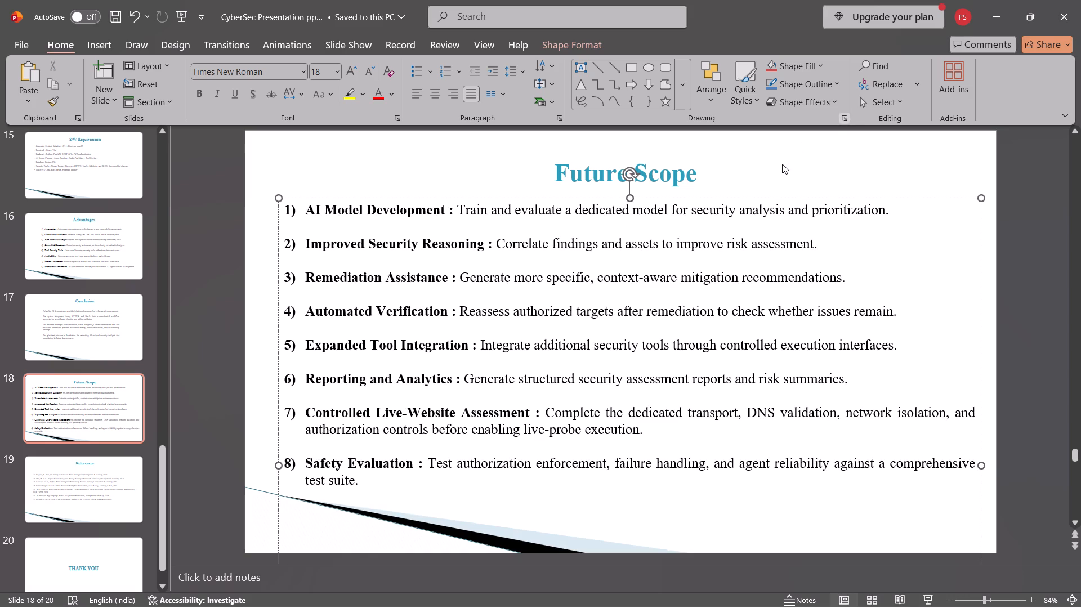
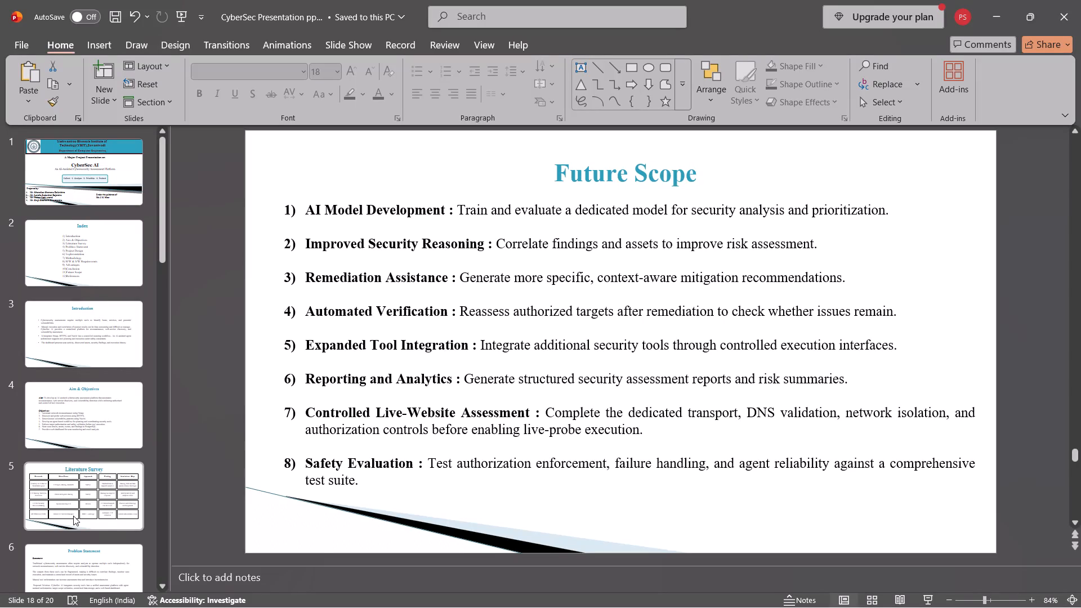
Review the opening slides of the working deck and the slides up to Implementation in the protected-view copy, CyberSec Presentation ppt (2) (1).
left_click(102, 196)
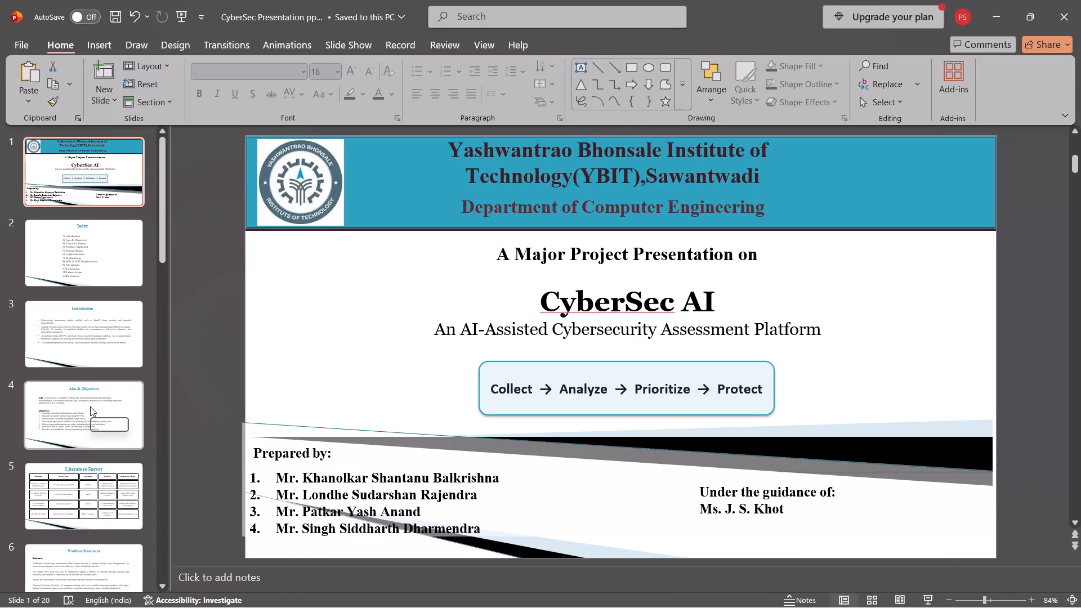
left_click(84, 419)
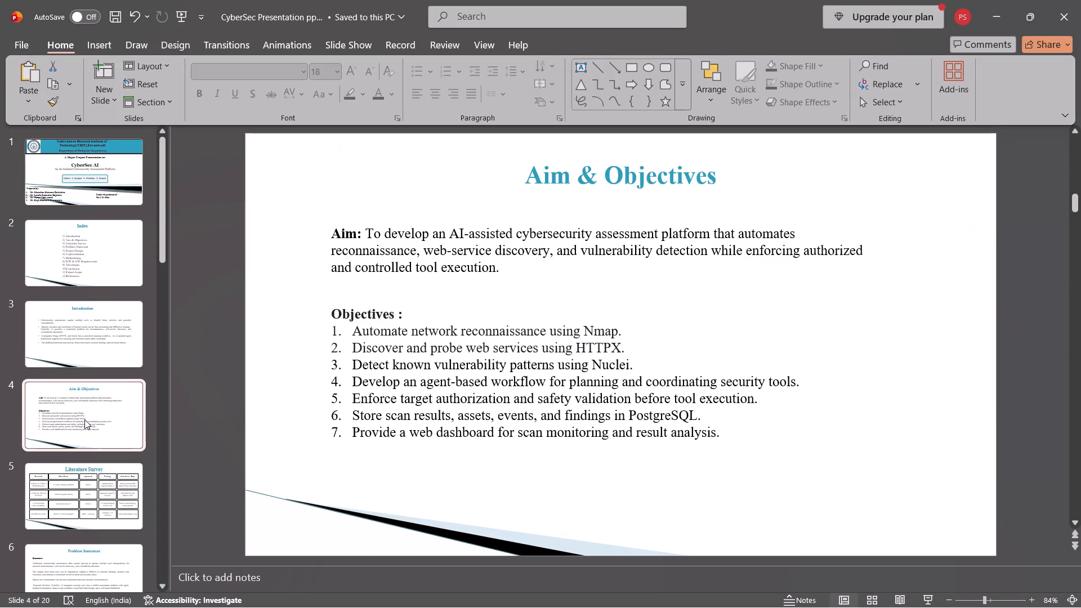
scroll(84, 419, "down", 1)
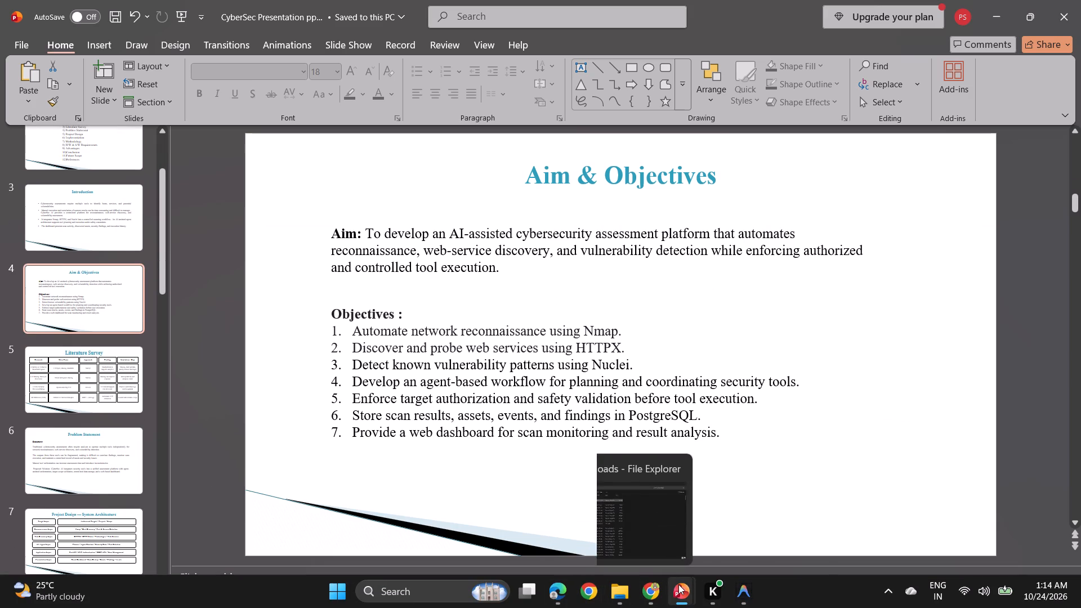
left_click(741, 531)
scroll(607, 410, "up", 18)
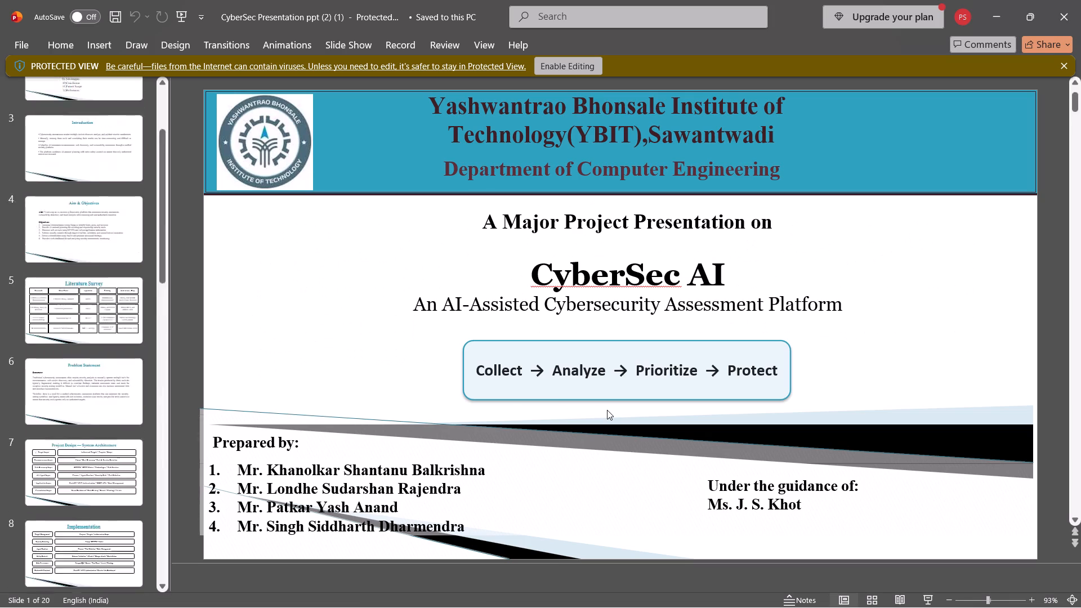
scroll(607, 410, "up", 3)
scroll(607, 410, "down", 1)
scroll(607, 410, "up", 1)
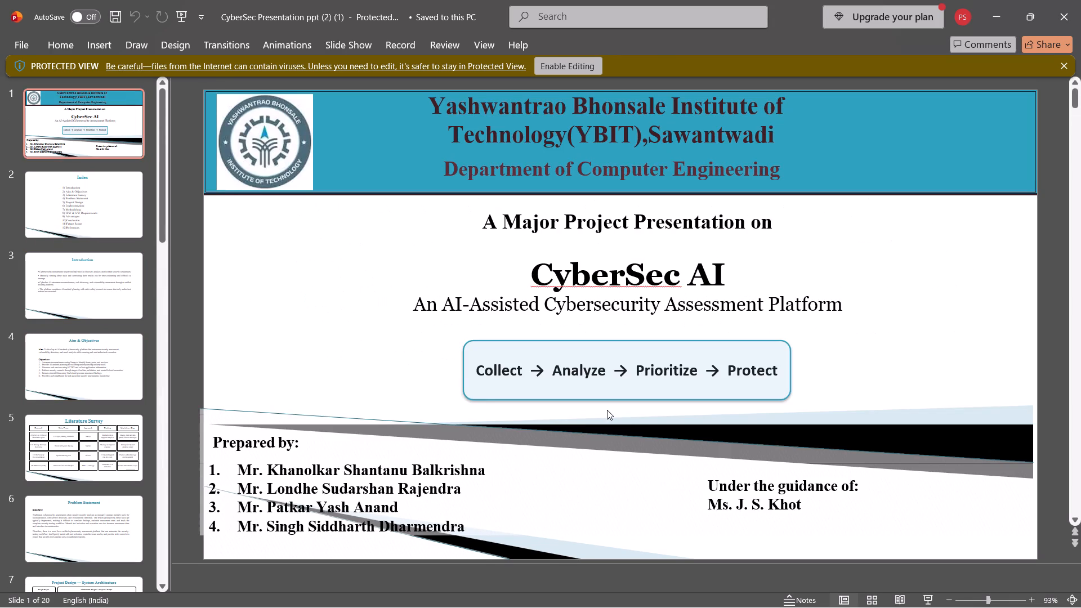
scroll(607, 410, "down", 3)
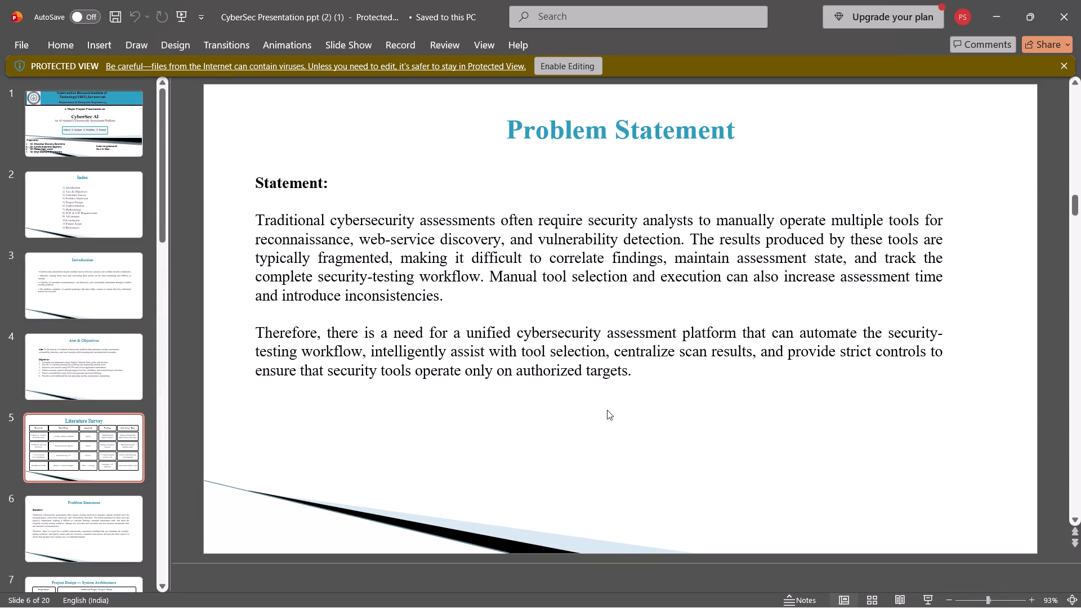
scroll(607, 410, "down", 1)
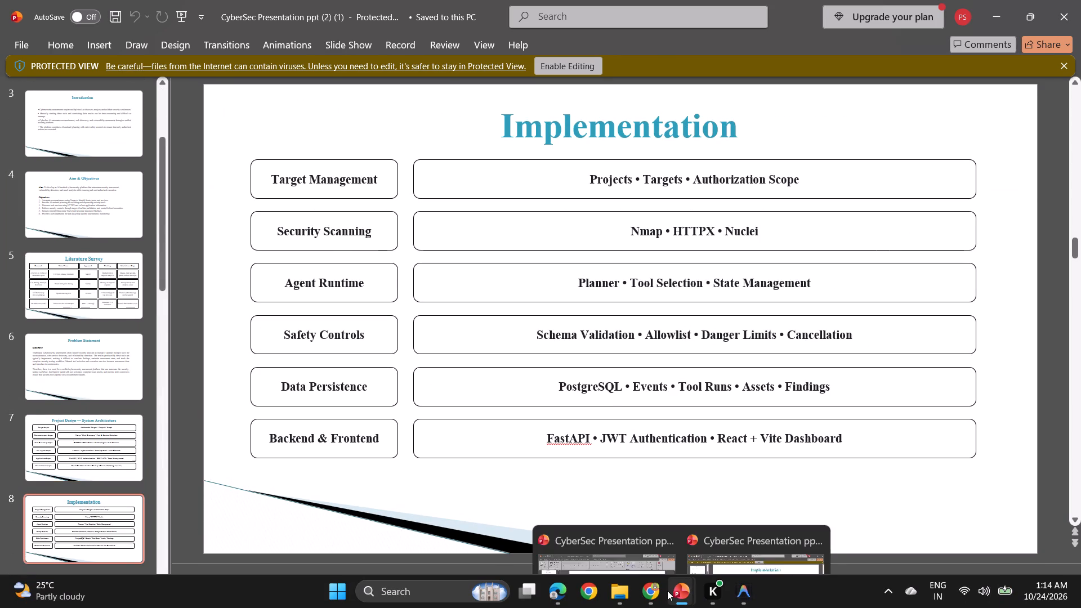
In the working deck, delete the "Collect → Analyze → Prioritize → Protect" box from the title slide.
left_click(622, 530)
scroll(533, 424, "up", 13)
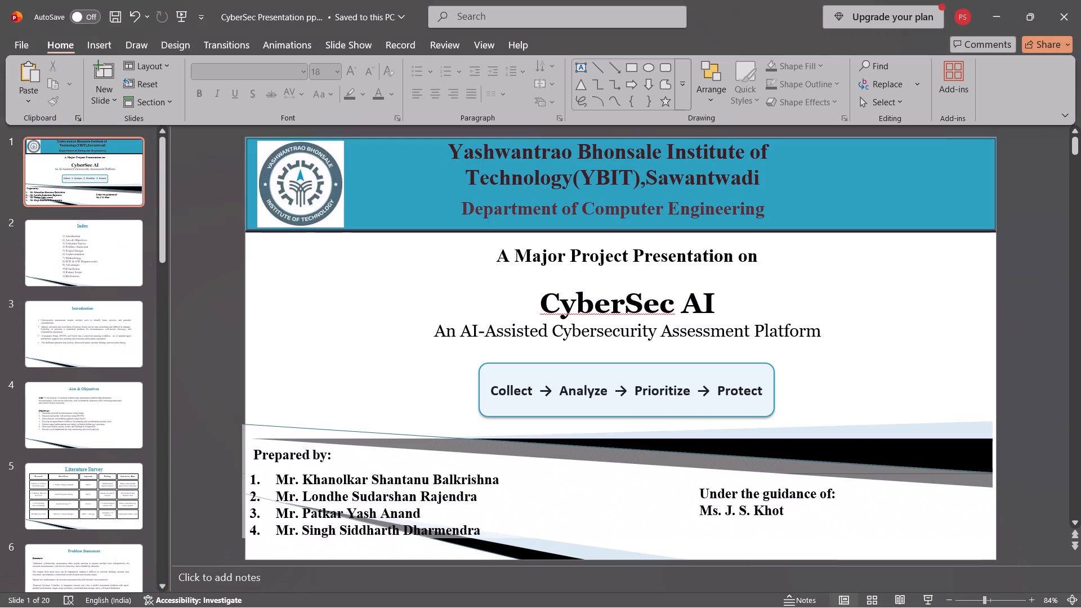
scroll(533, 424, "up", 1)
left_click(764, 391)
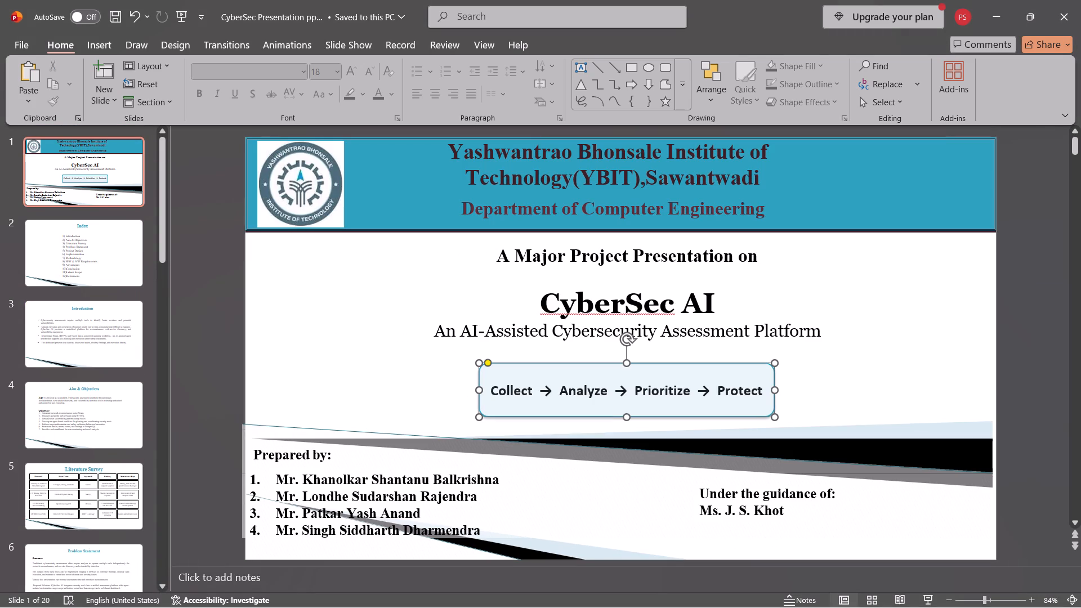
key("BackSpace")
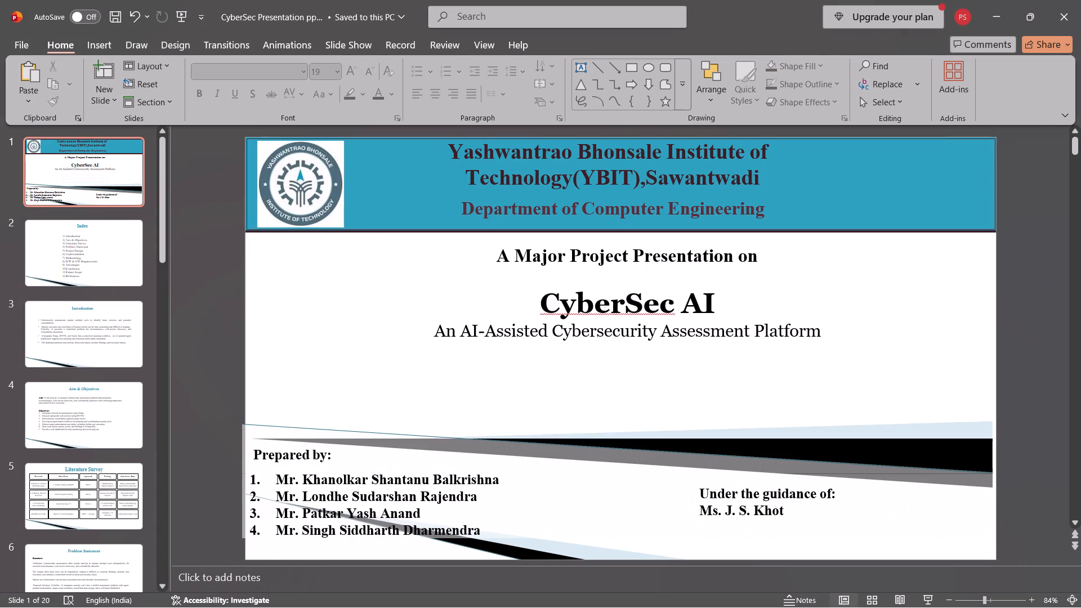
Review the working deck's slides from Aim & Objectives through Project Design — System Architecture.
scroll(553, 422, "down", 2)
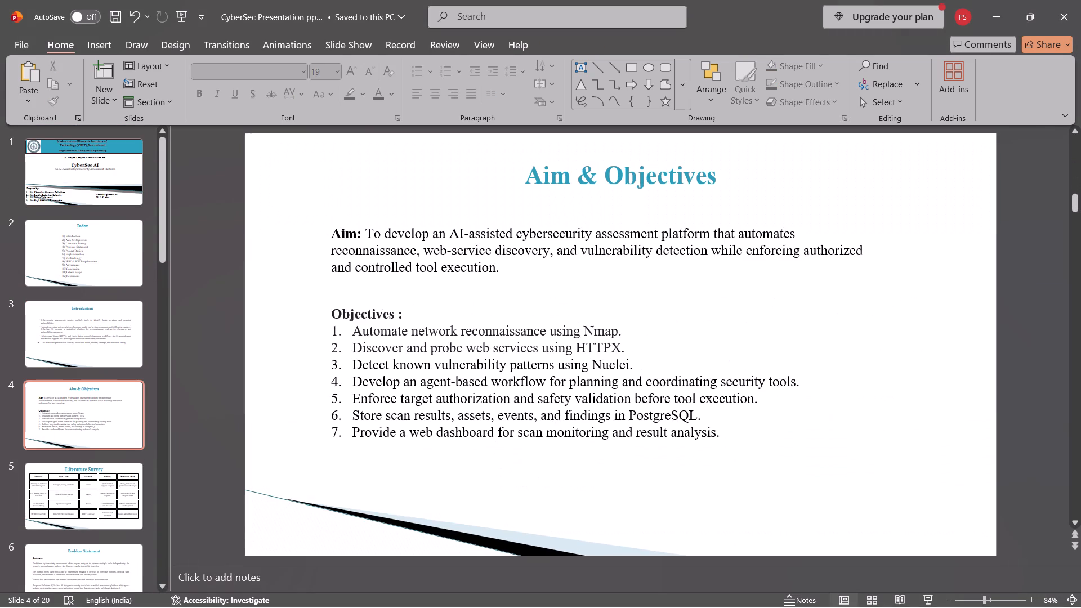
scroll(535, 410, "down", 1)
scroll(535, 410, "up", 1)
scroll(535, 410, "down", 1)
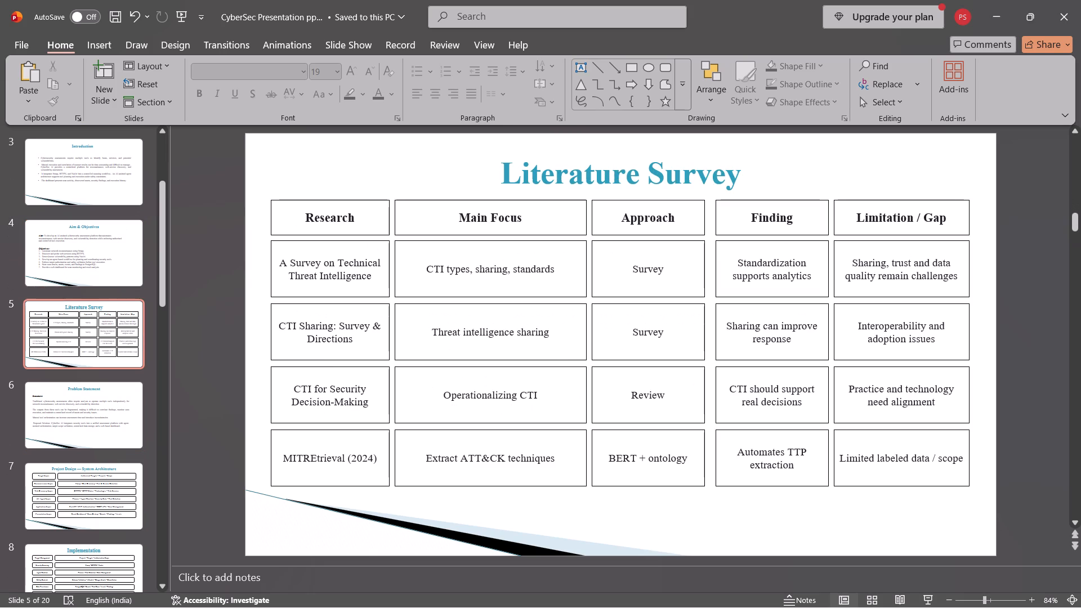
scroll(535, 410, "up", 1)
scroll(535, 410, "down", 1)
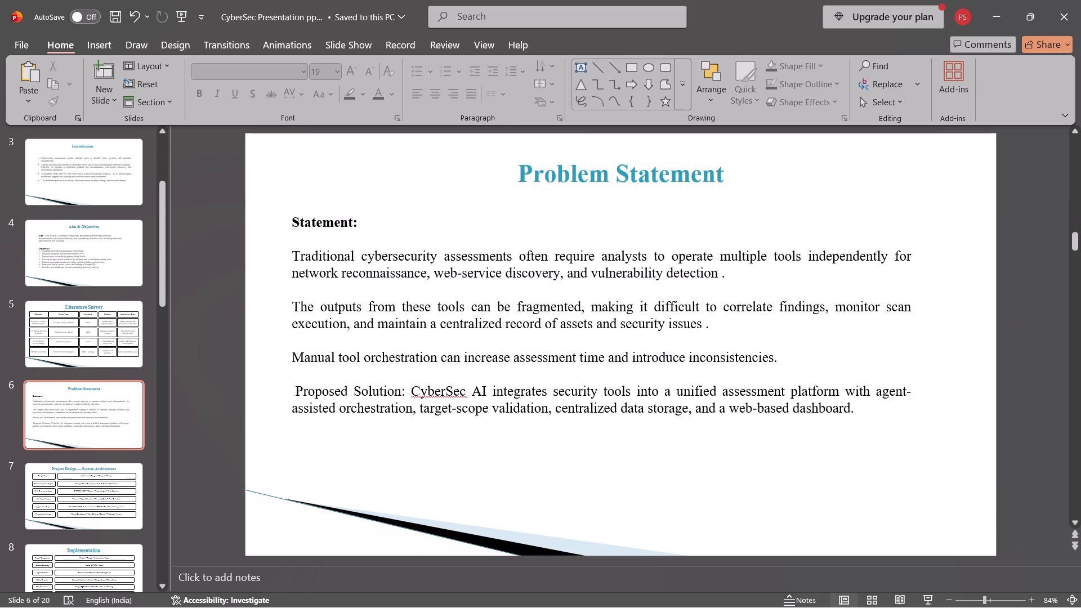
scroll(535, 410, "down", 2)
scroll(535, 410, "up", 1)
scroll(535, 410, "down", 1)
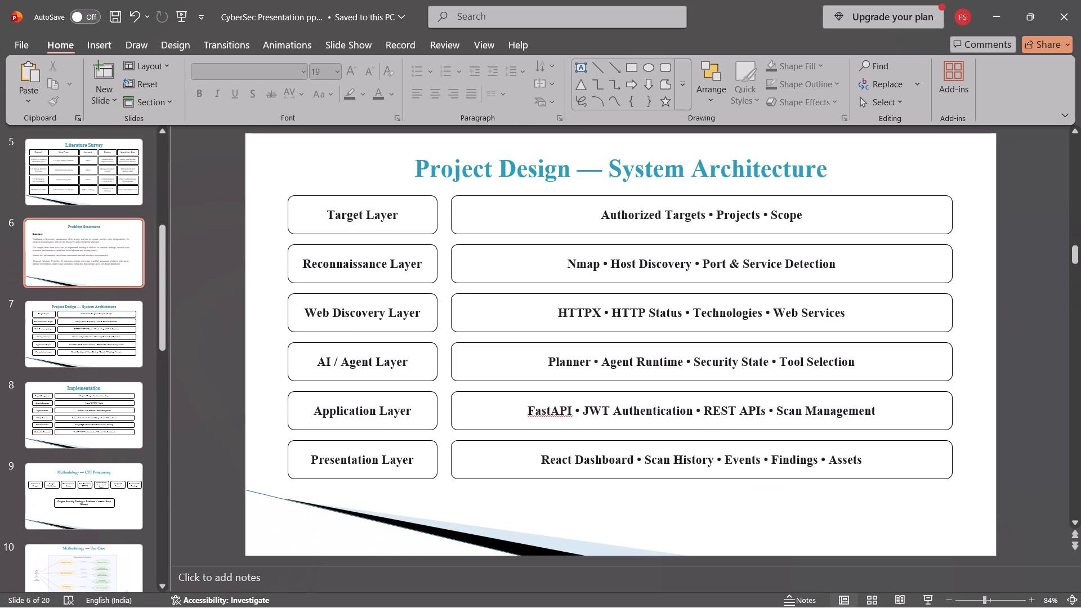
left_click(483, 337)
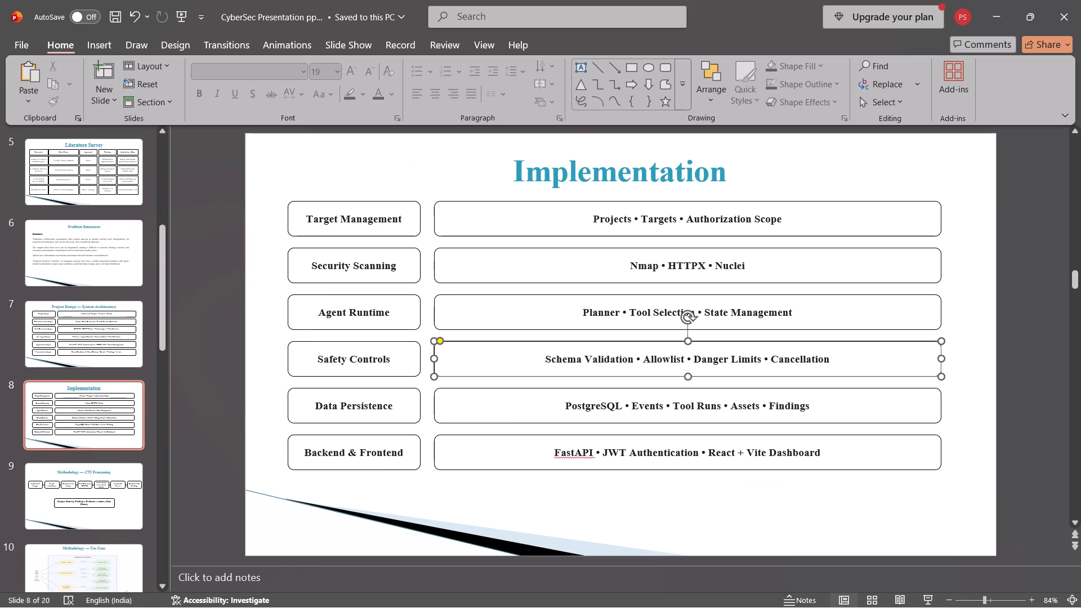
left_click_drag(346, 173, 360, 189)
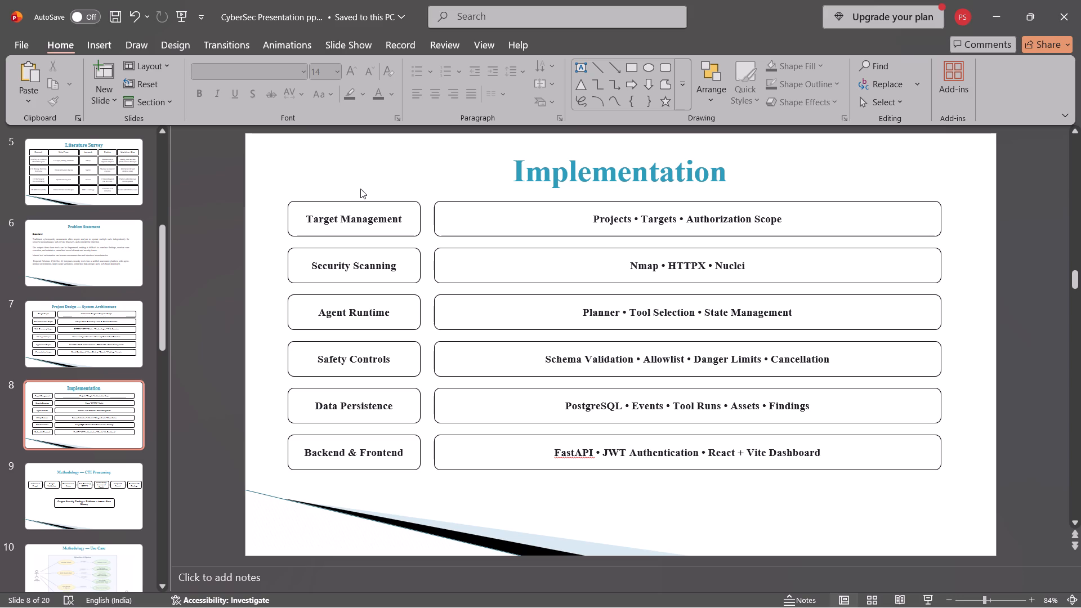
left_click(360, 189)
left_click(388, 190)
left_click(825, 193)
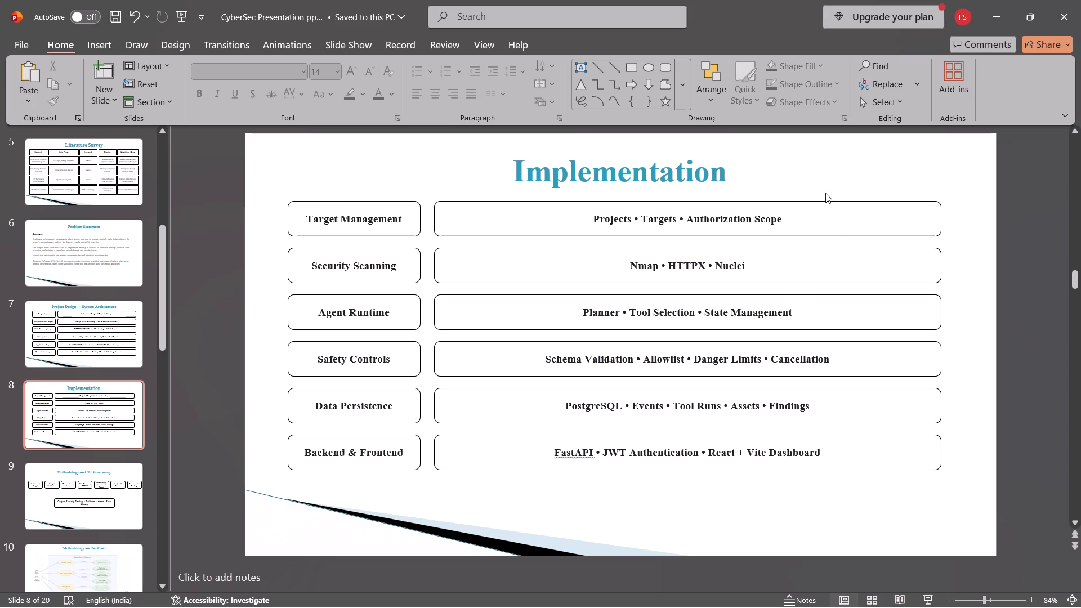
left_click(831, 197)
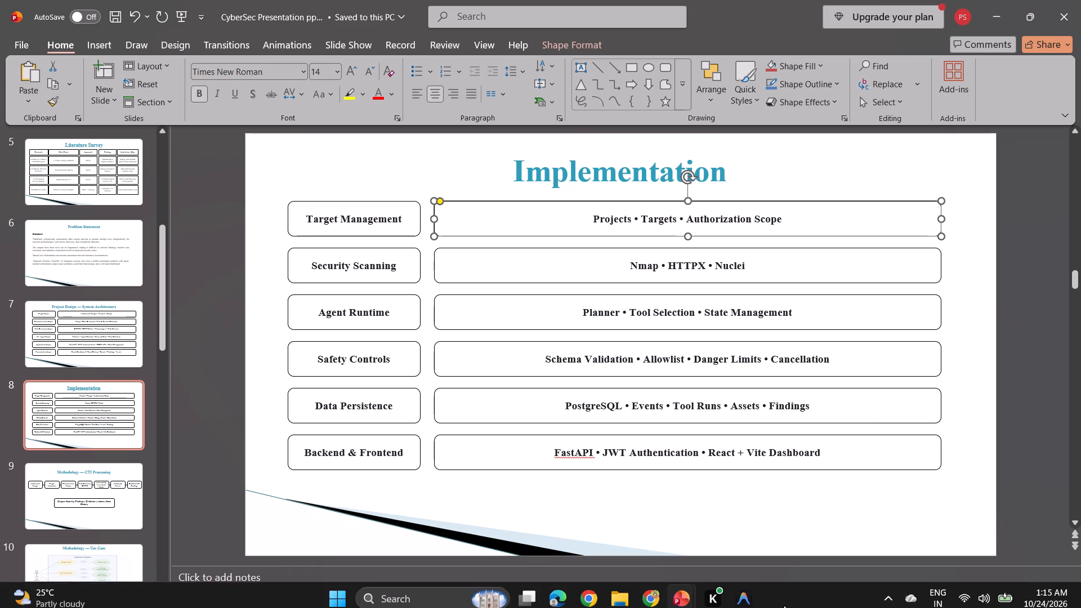
Replace the row boxes on slide 8, Implementation, with a screenshot picture of the Implementation slide.
left_click(104, 43)
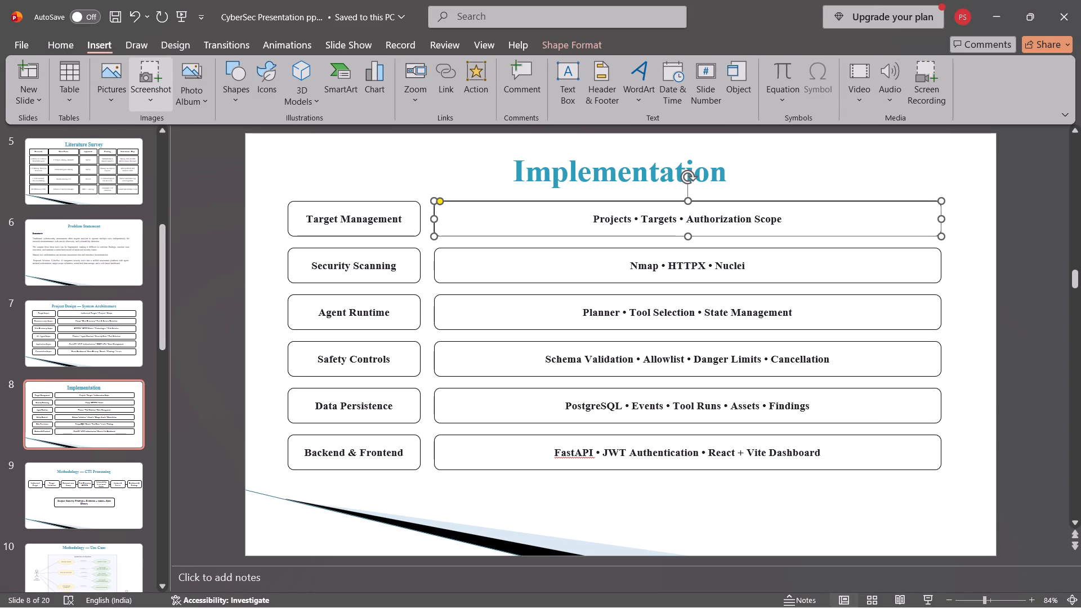
left_click_drag(950, 479, 619, 350)
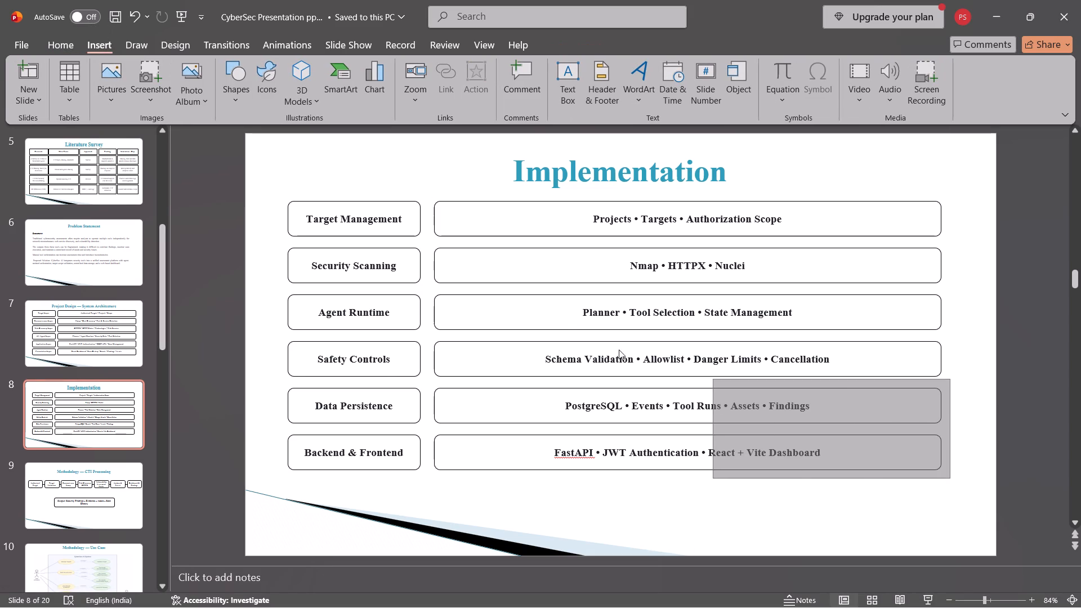
left_click_drag(619, 350, 285, 201)
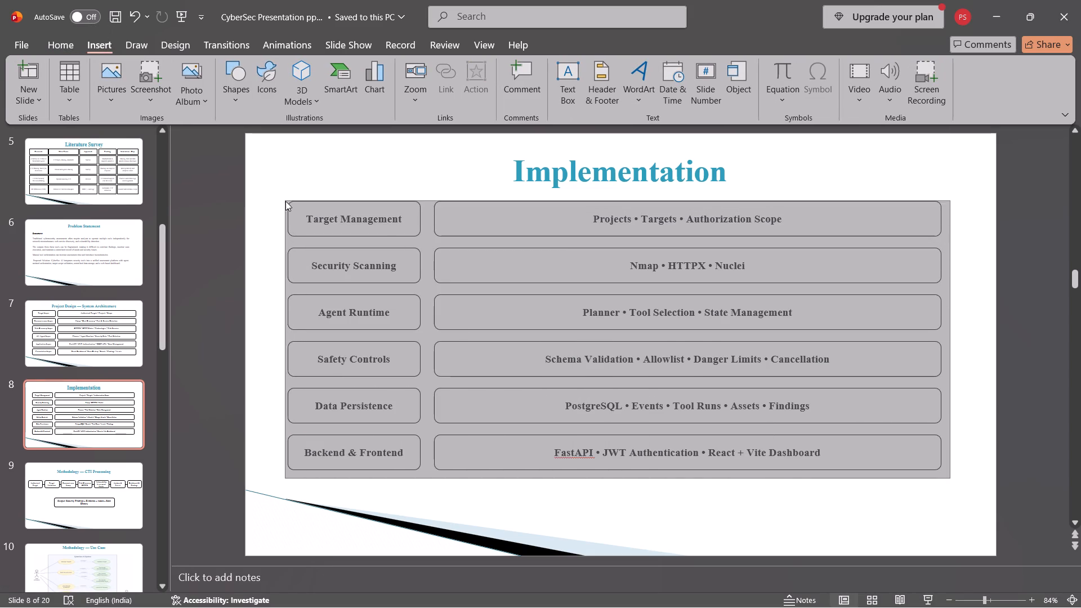
Delete all the row boxes below the title on slide 8, Implementation.
left_click_drag(285, 201, 284, 198)
key("BackSpace")
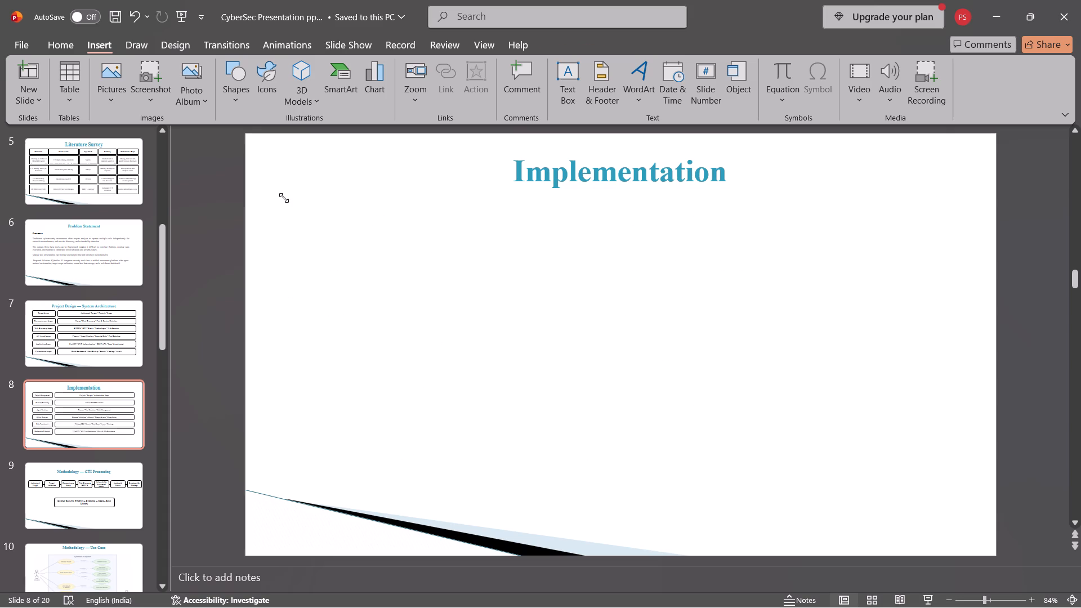
Insert the picture "WhatsApp Image 2026-10-24 at 12.50.42 AM" from the Downloads folder on device onto slide 8, Implementation.
left_click(556, 257)
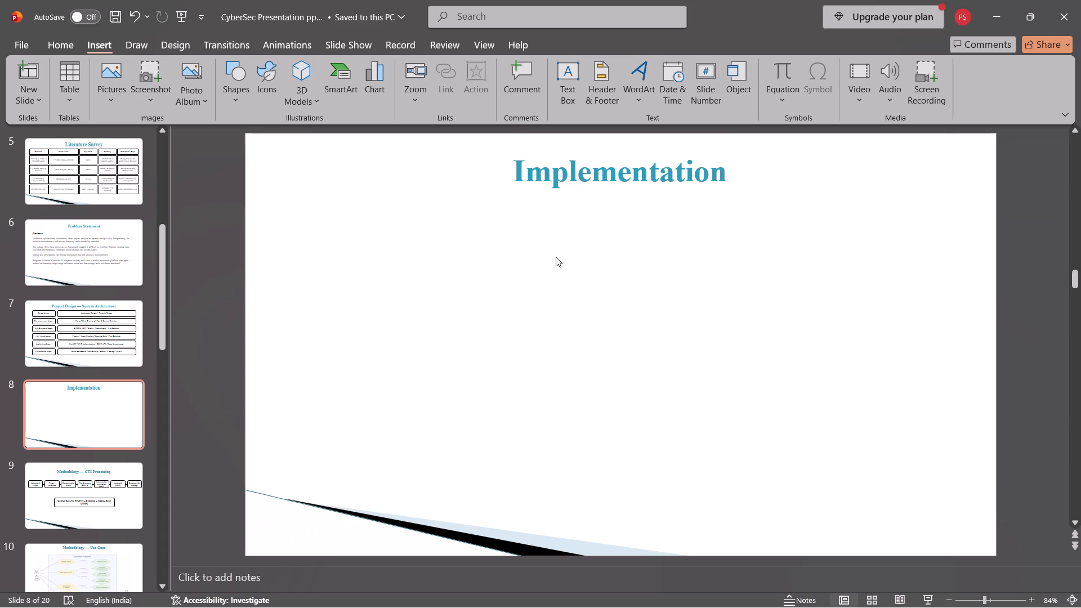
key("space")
left_click(518, 249)
double_click(539, 211)
left_click(561, 238)
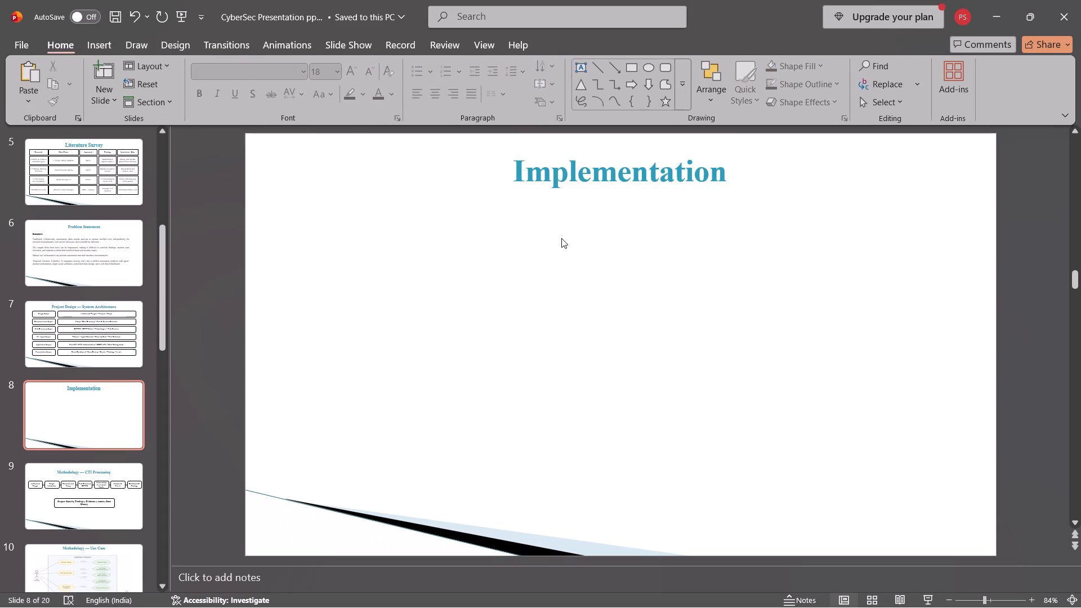
double_click(530, 222)
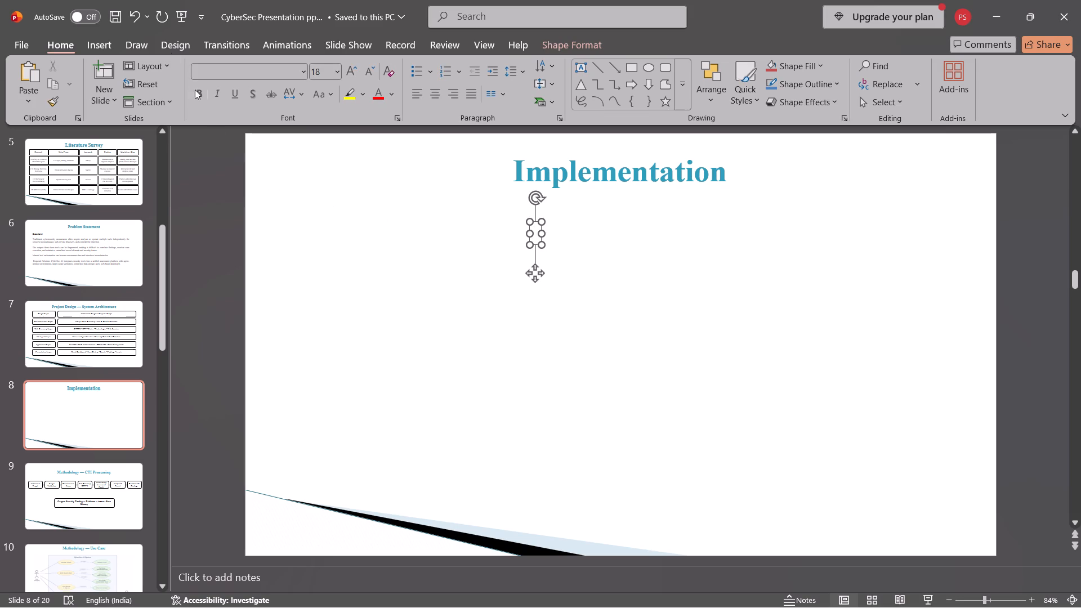
left_click(100, 38)
left_click(106, 74)
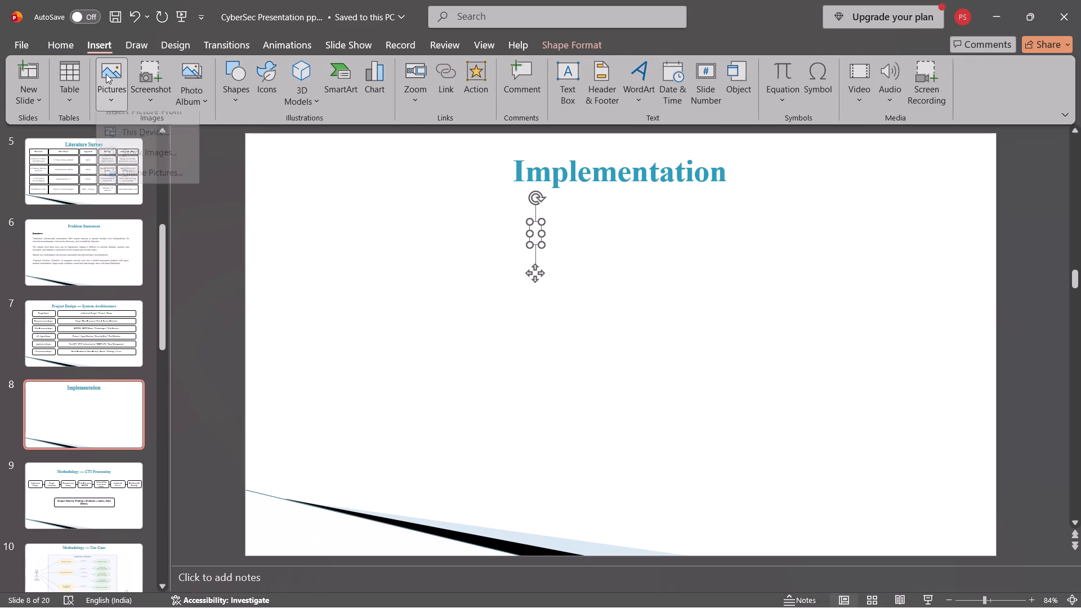
left_click(130, 143)
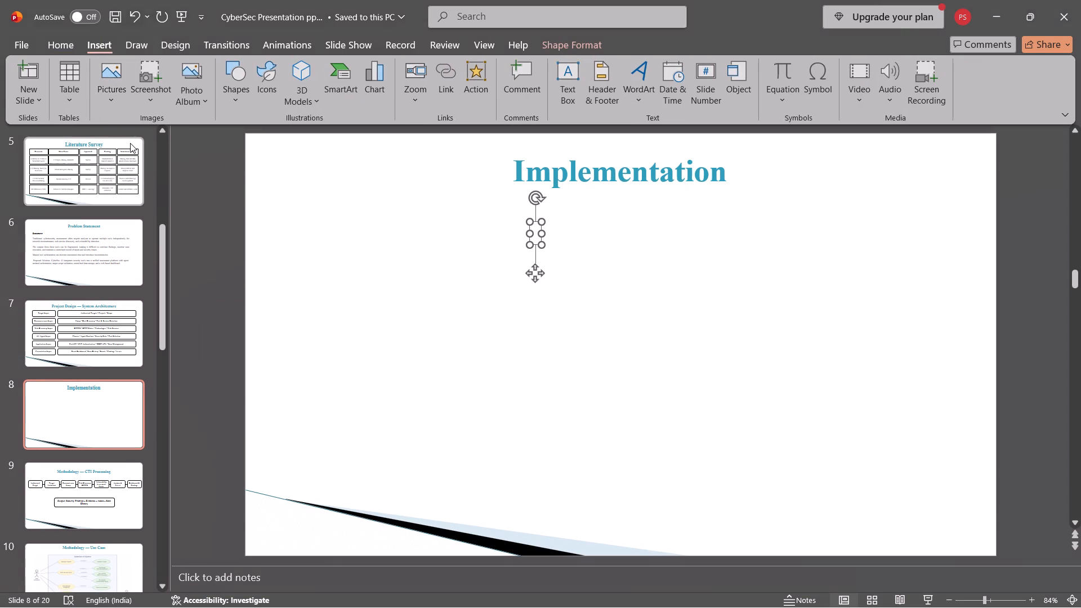
left_click(198, 133)
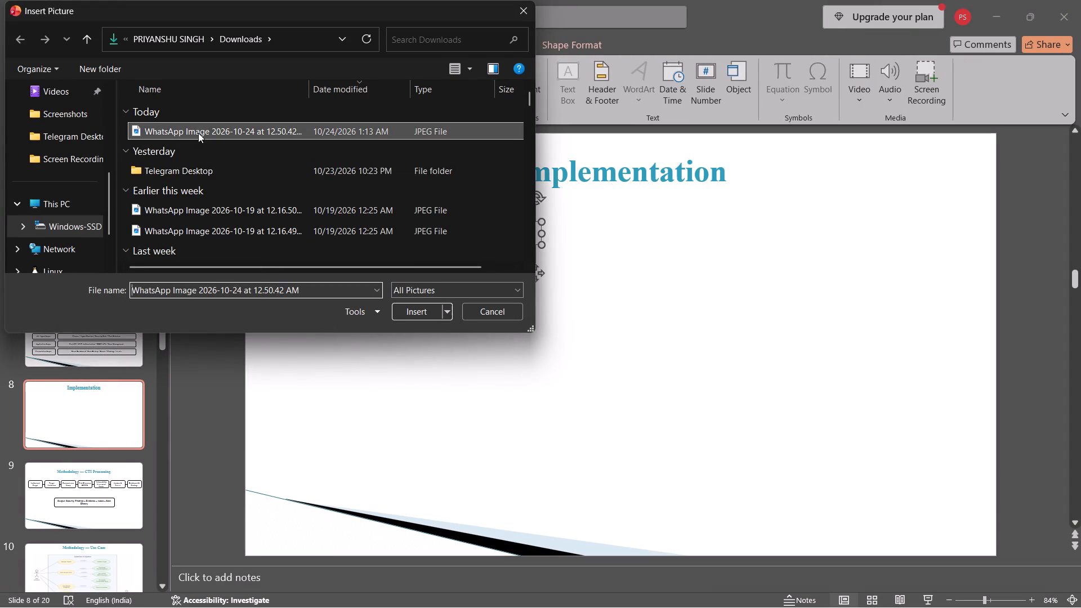
left_click(423, 313)
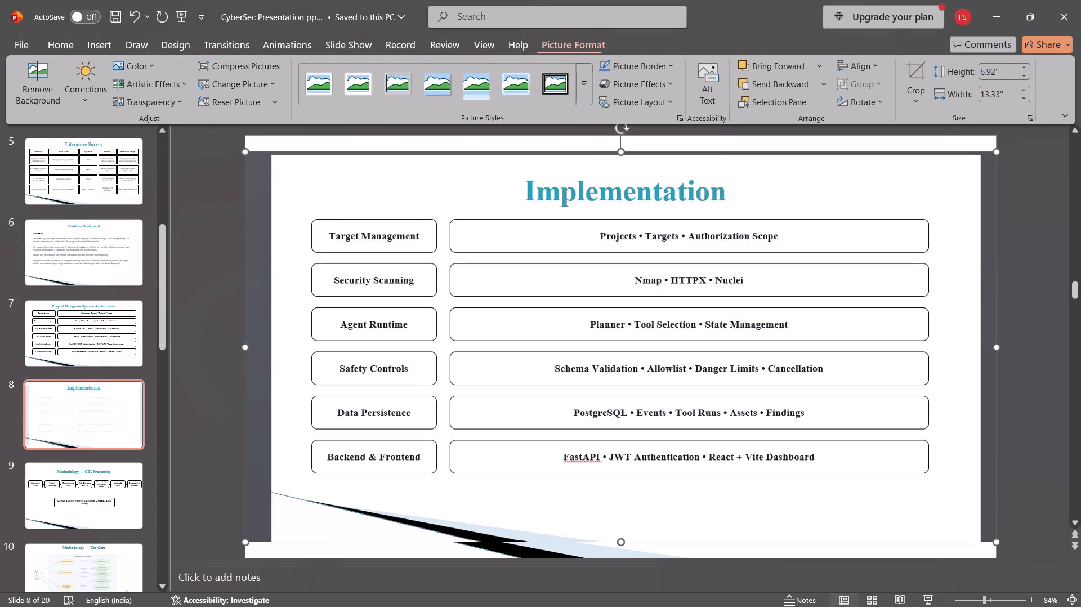
Narrow the inserted picture on the Implementation slide by moving its right edge inward.
left_click(623, 486)
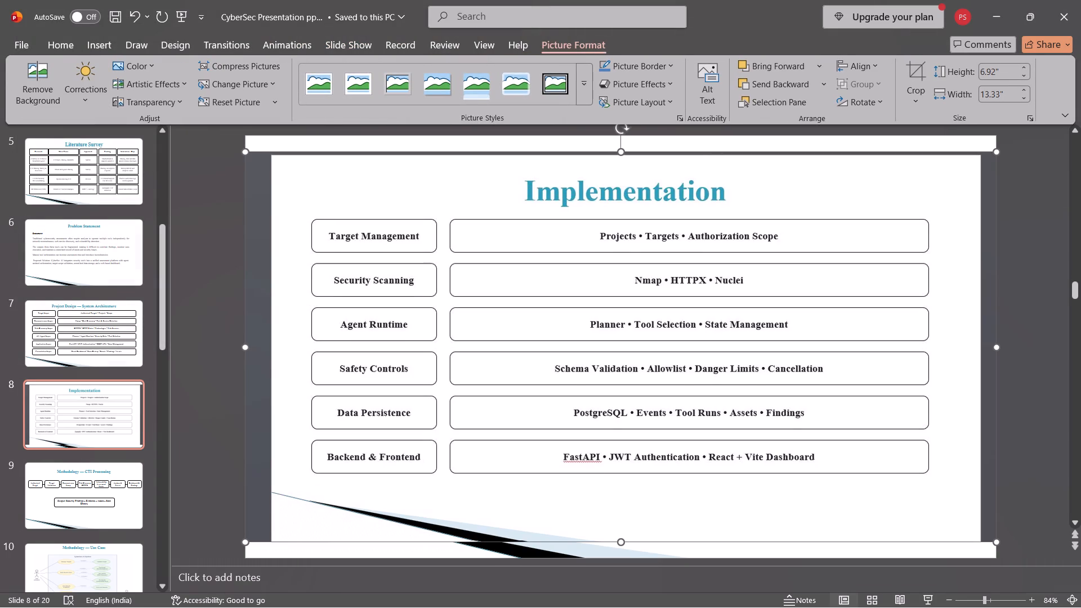
left_click(1037, 422)
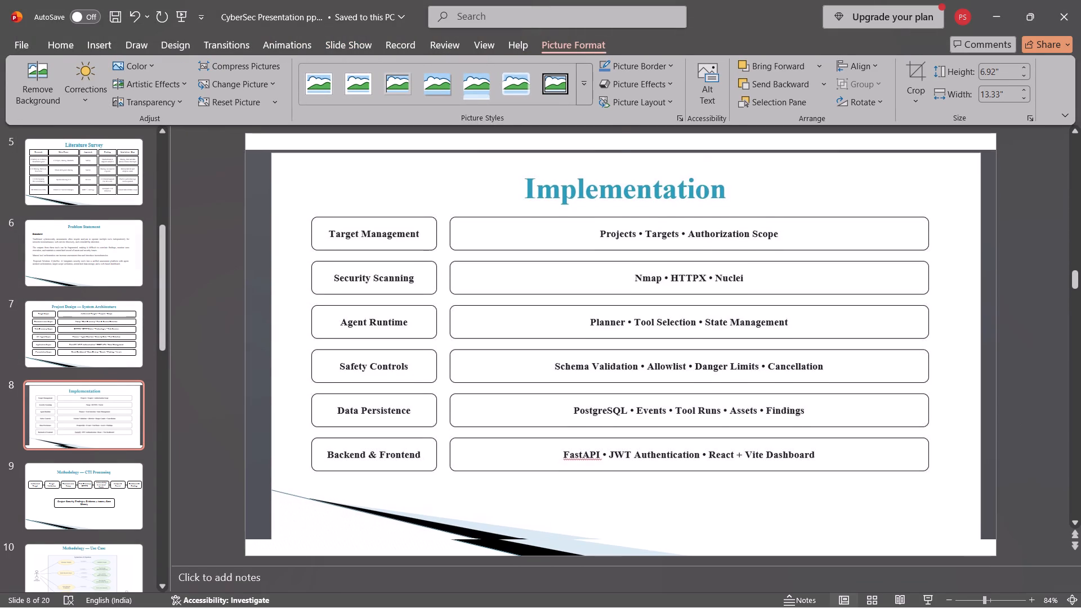
left_click(954, 388)
left_click_drag(996, 347, 958, 343)
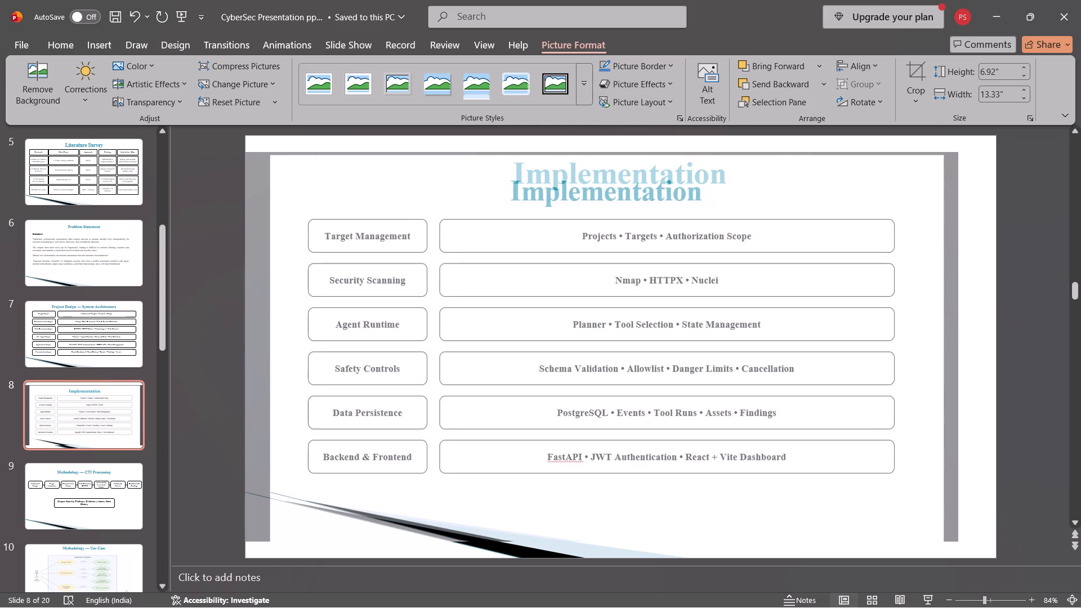
Resize the inserted picture to about 12.93" wide and 6" high, clearing the slide's original title above it.
left_click_drag(958, 343, 968, 344)
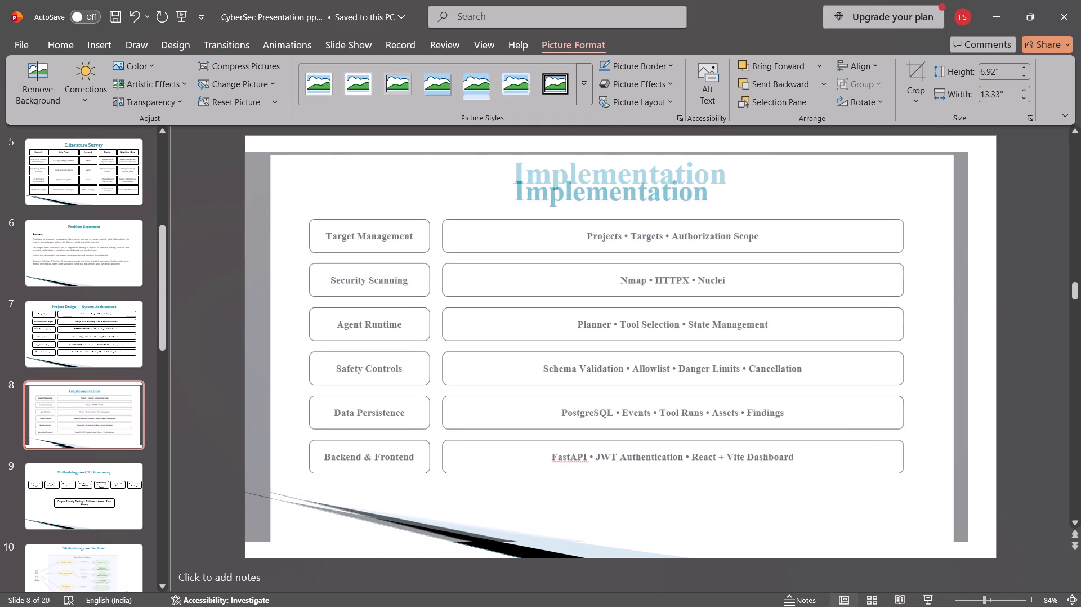
left_click_drag(968, 344, 974, 343)
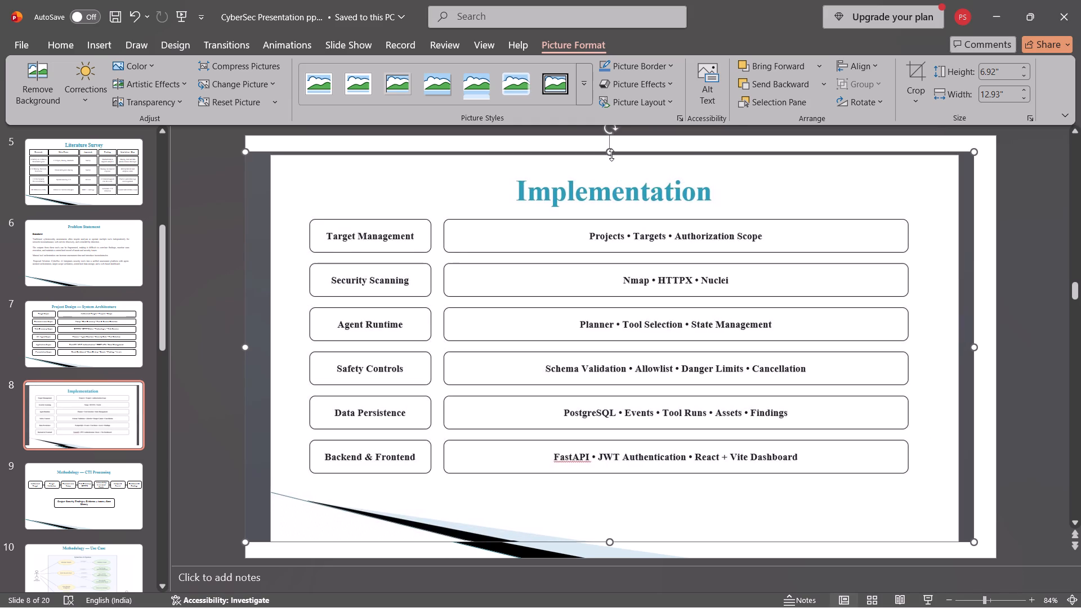
left_click_drag(611, 155, 616, 204)
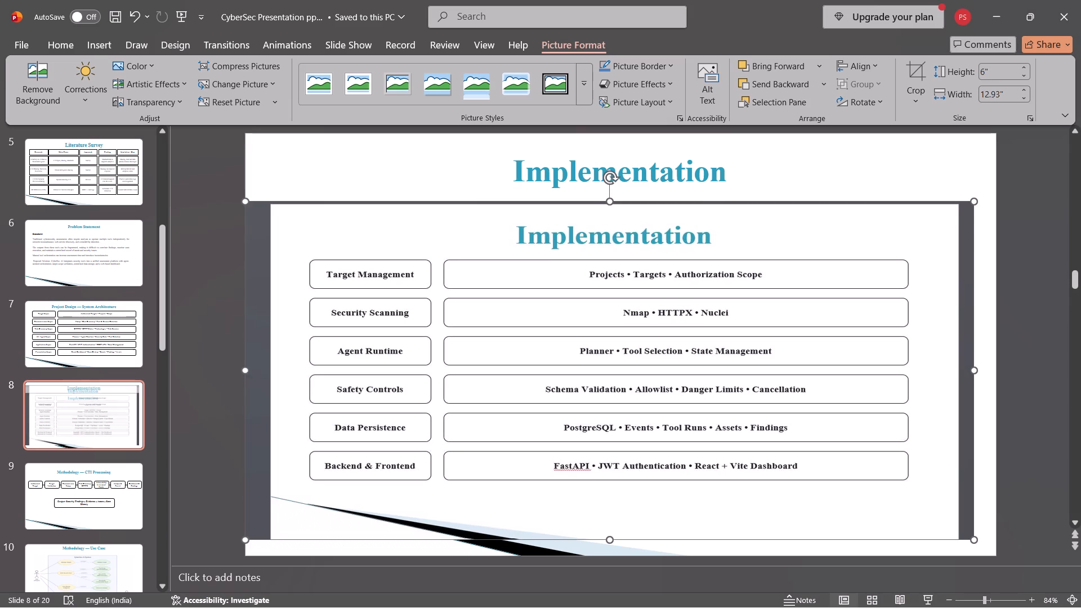
Delete the original "Implementation" title text above the picture on slide 8.
left_click(723, 173)
key("BackSpace")
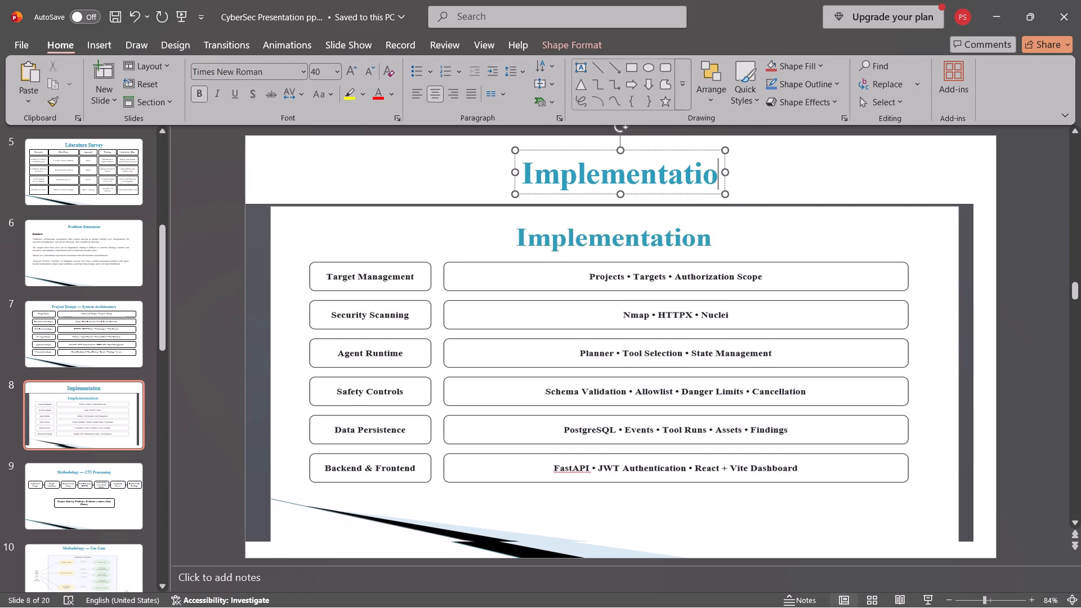
key("BackSpace")
key("BackSpace")
key("BackSpace")
key("BackSpace")
key("BackSpace")
key("BackSpace")
key("BackSpace")
key("BackSpace")
key("BackSpace")
key("BackSpace")
key("BackSpace")
key("BackSpace")
key("BackSpace")
key("BackSpace")
key("BackSpace")
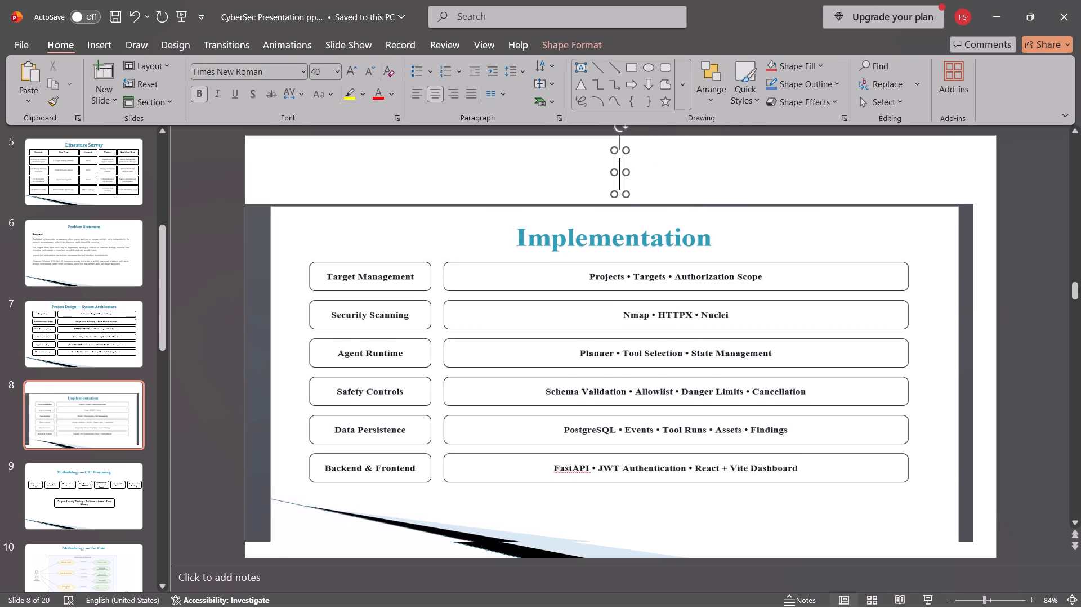
key("BackSpace")
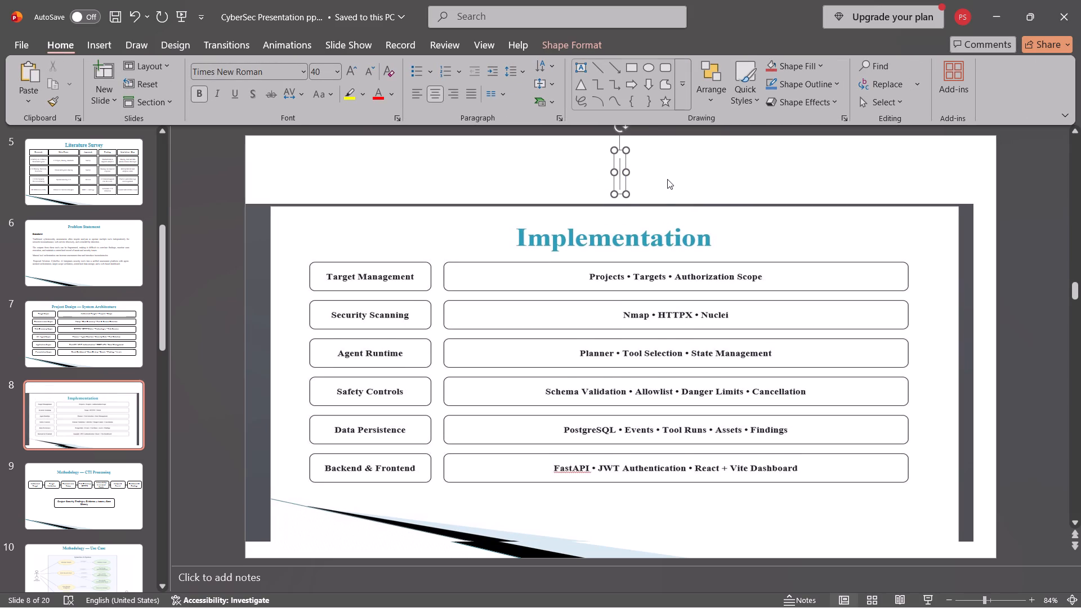
left_click(667, 180)
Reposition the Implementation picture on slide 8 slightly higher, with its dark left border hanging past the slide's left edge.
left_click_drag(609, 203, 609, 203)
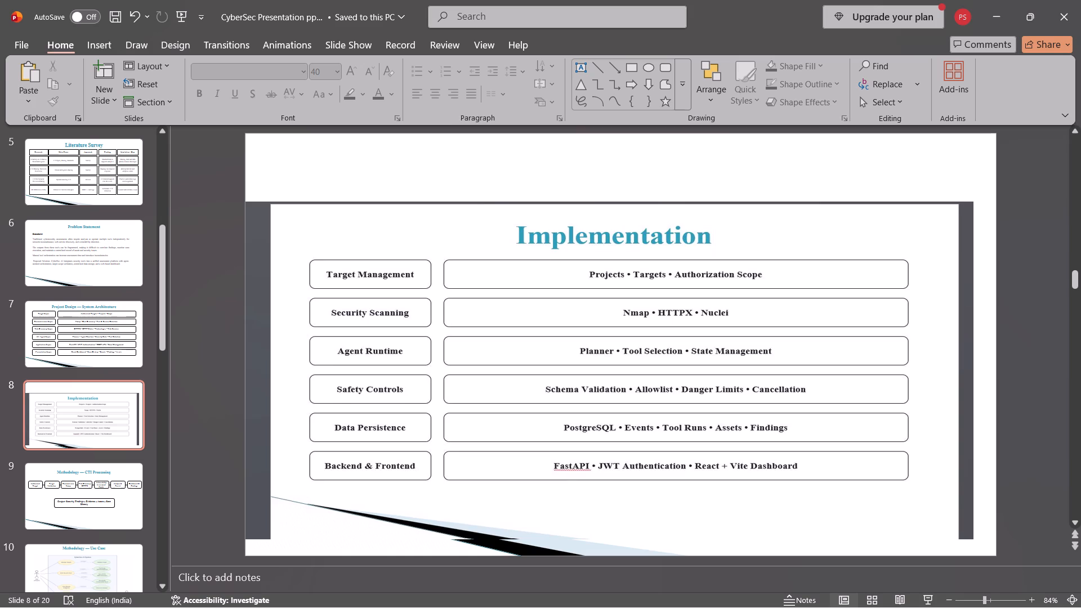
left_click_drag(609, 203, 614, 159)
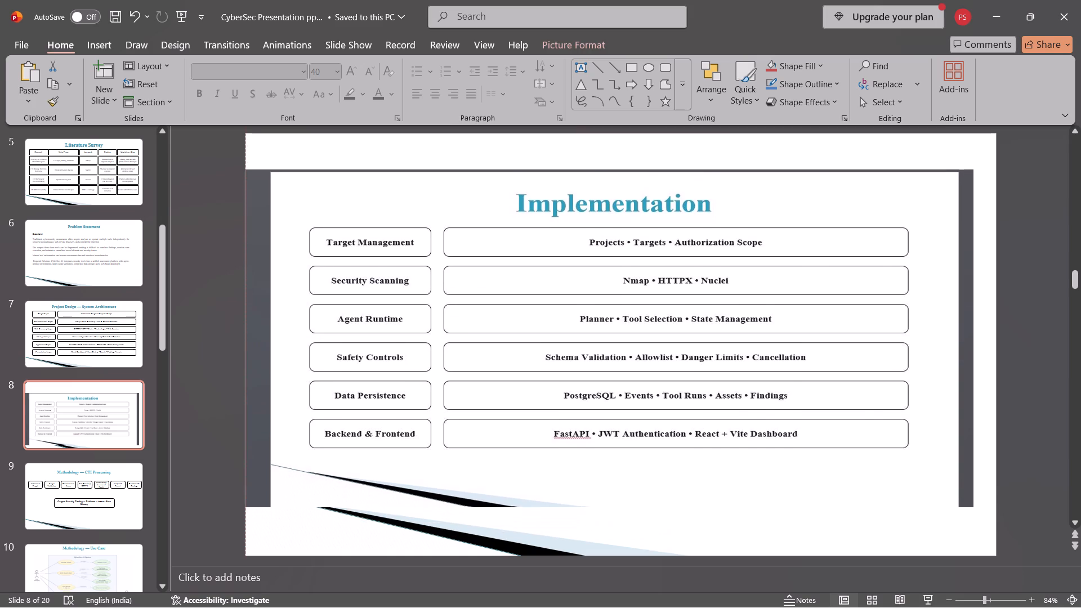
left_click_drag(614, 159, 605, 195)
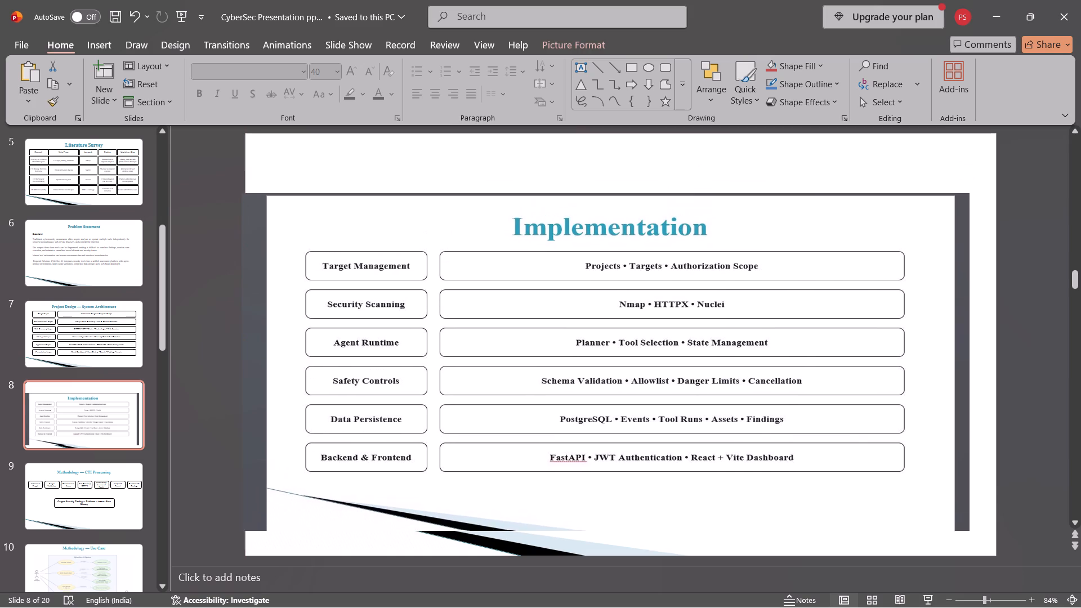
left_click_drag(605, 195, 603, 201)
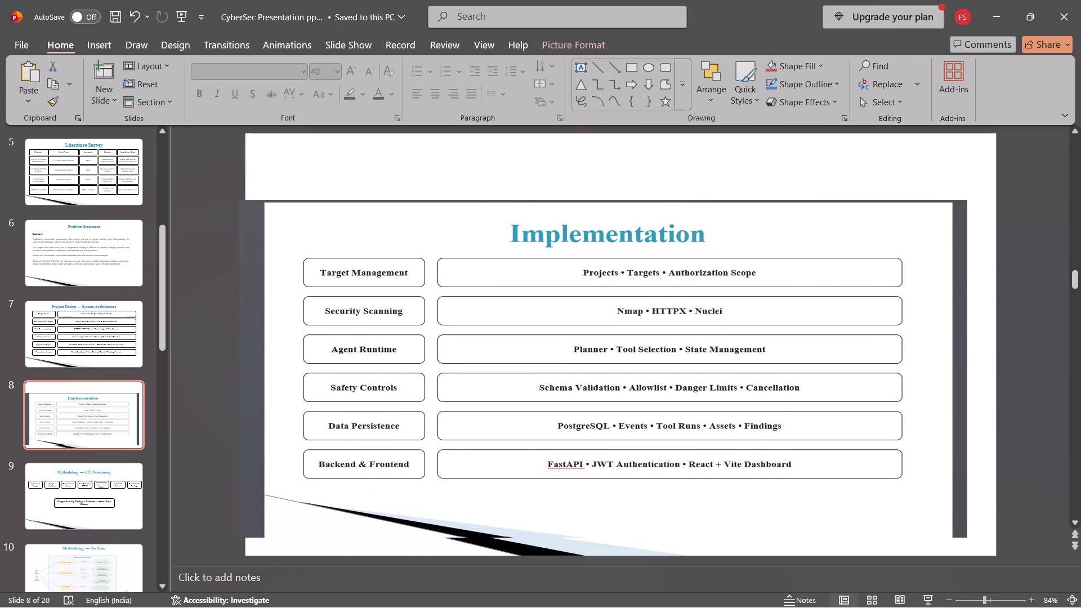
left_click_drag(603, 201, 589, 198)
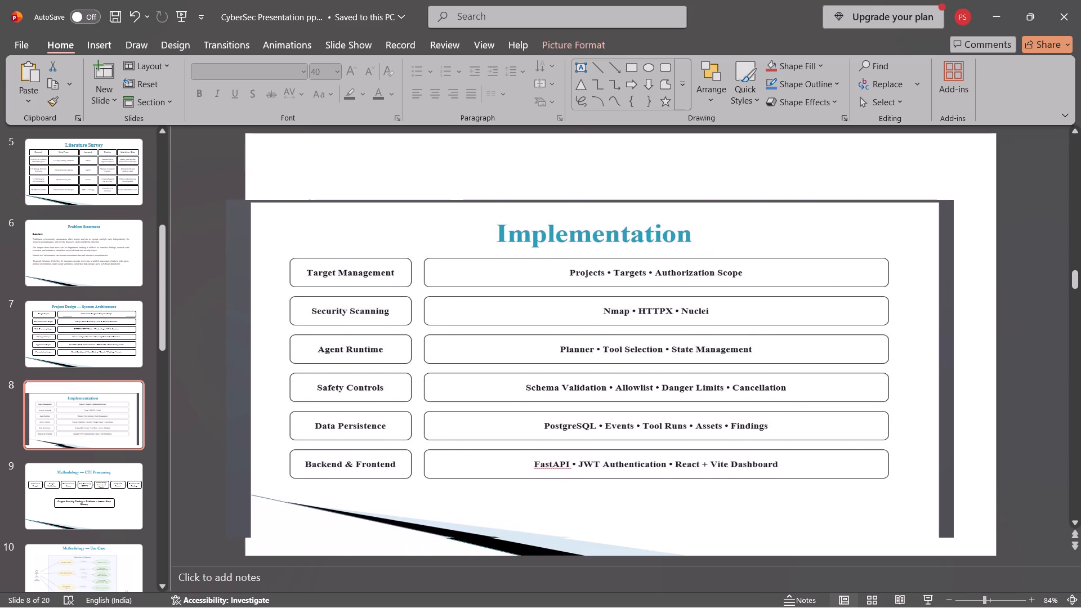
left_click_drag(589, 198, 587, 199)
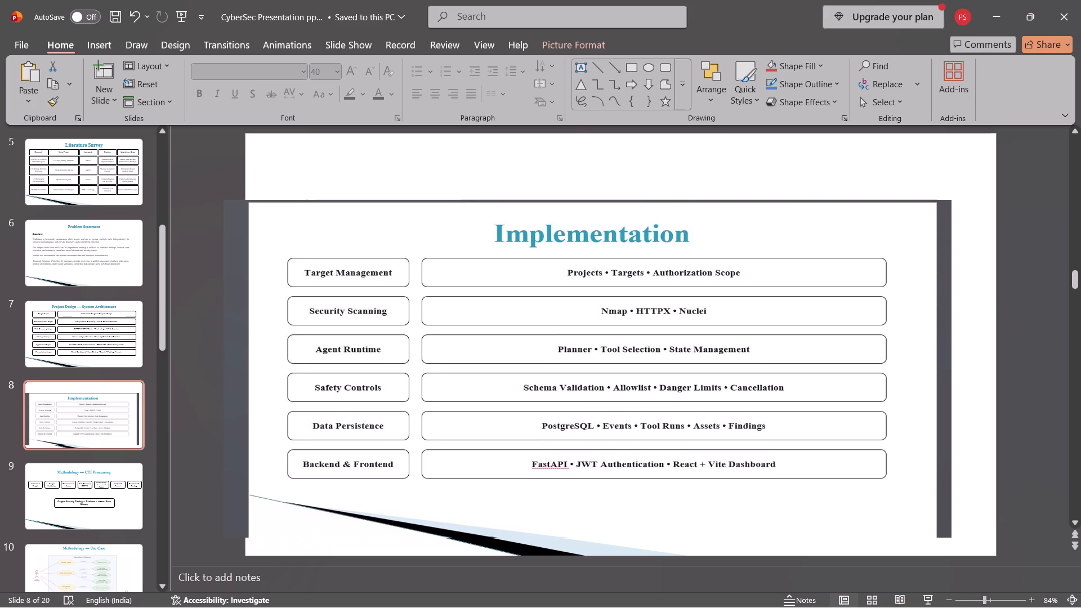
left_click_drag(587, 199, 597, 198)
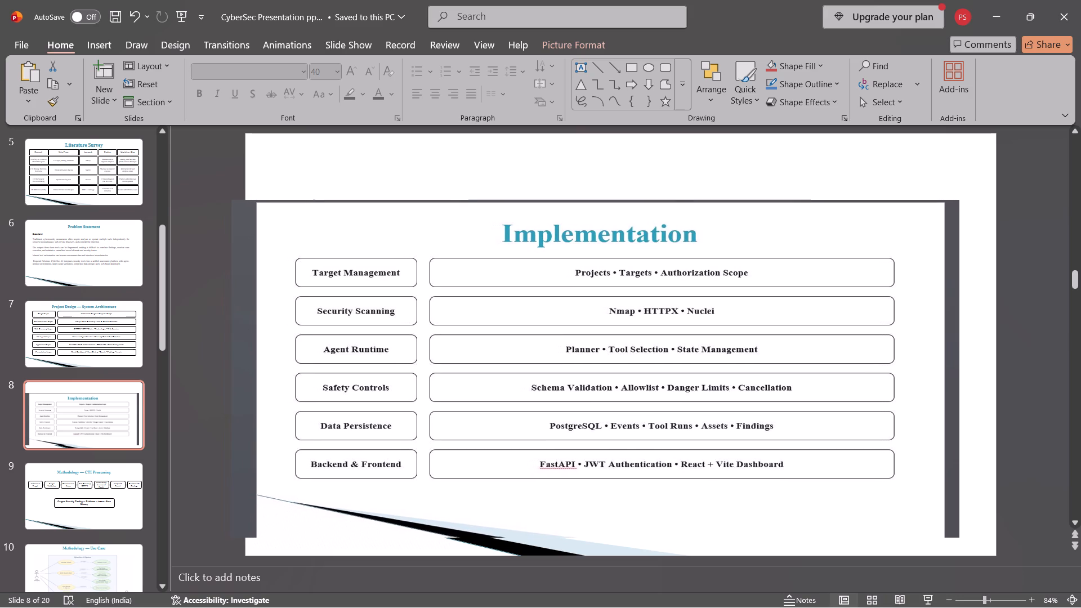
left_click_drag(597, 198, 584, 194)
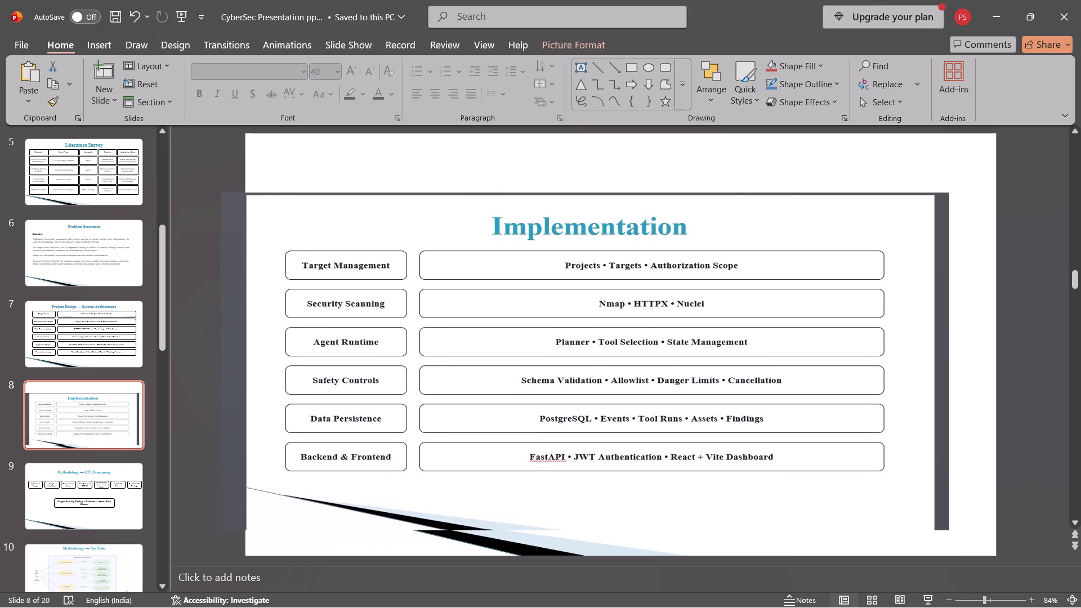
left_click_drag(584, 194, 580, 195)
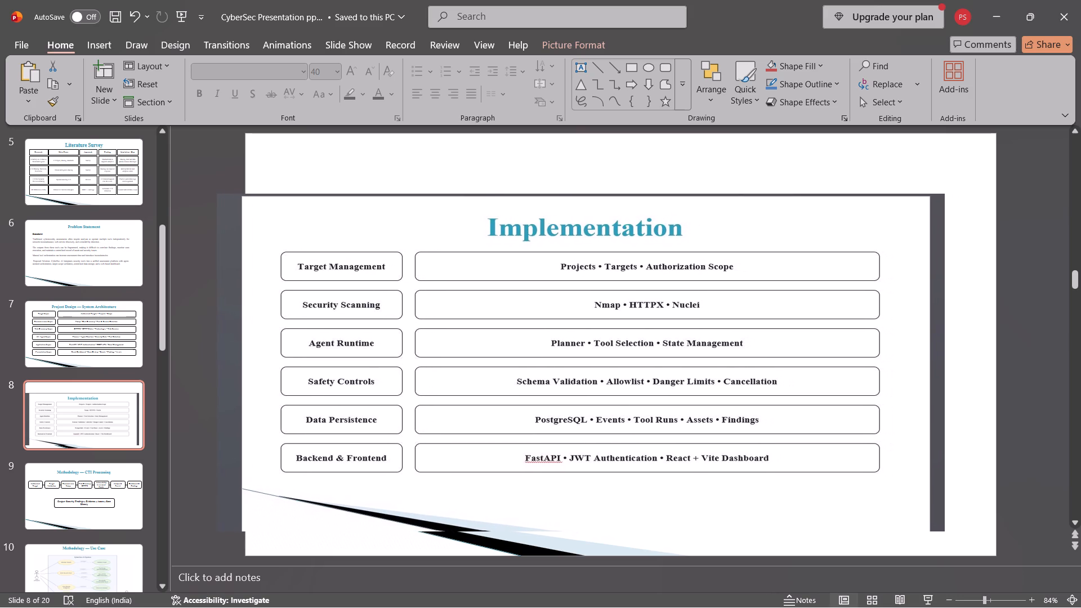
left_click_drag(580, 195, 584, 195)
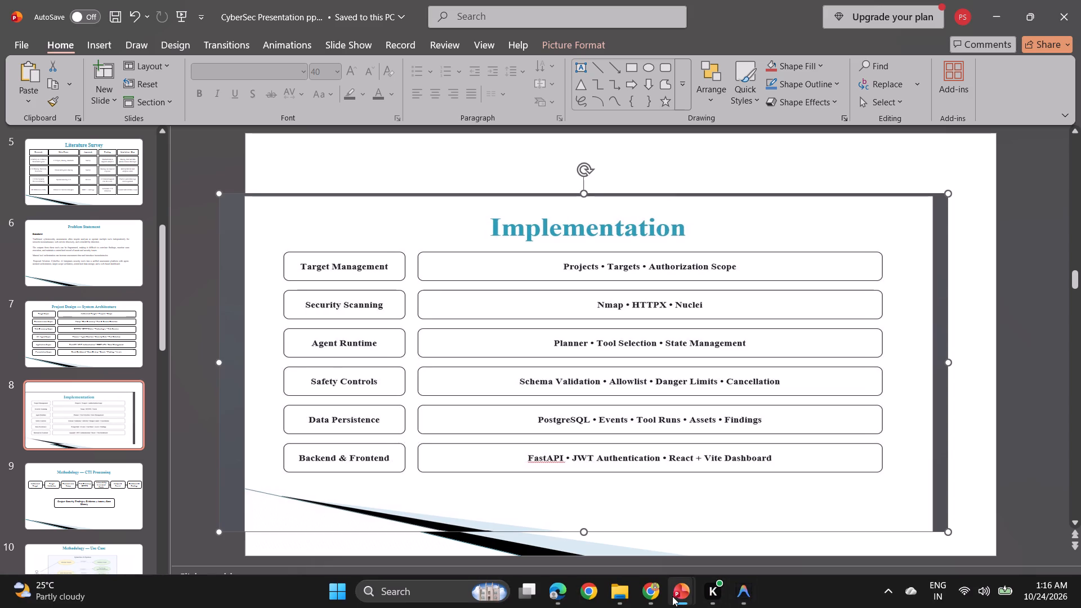
Check the Implementation slide in the other, protected copy of the presentation, then return to the working deck.
left_click(740, 525)
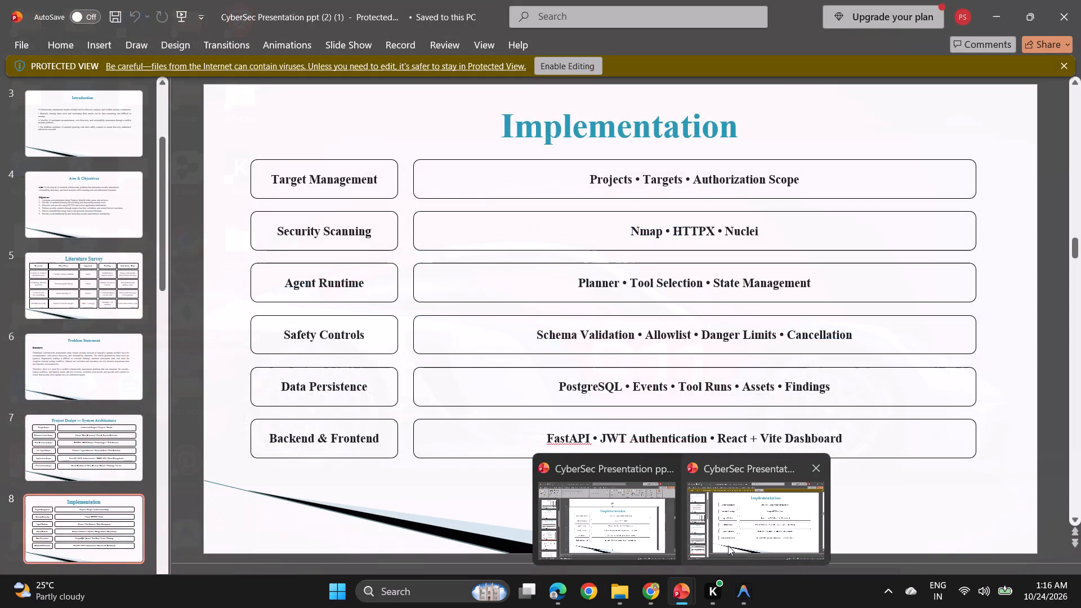
left_click(644, 552)
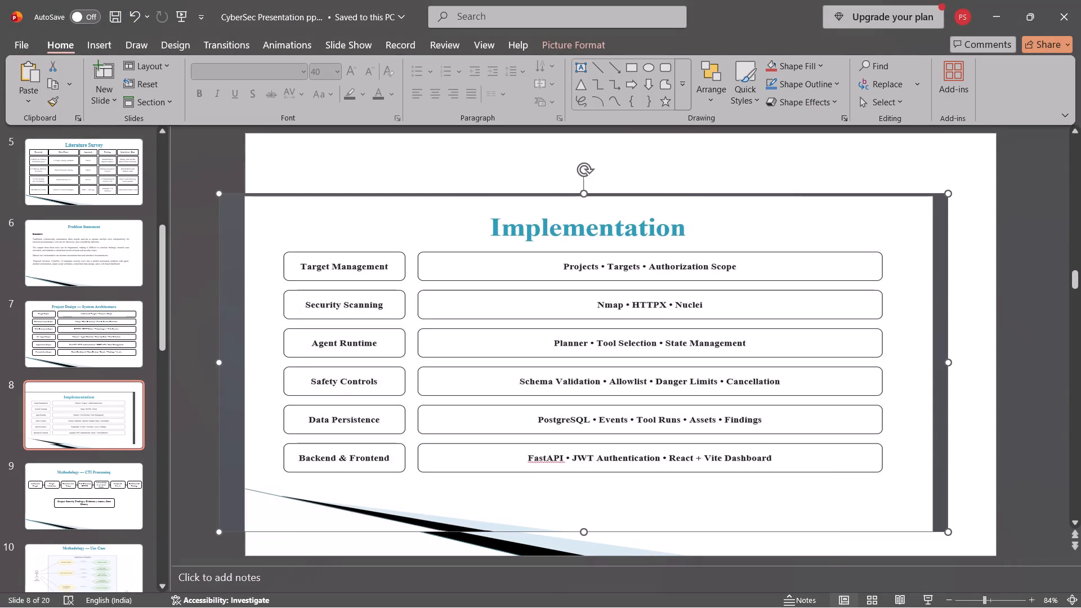
Undo the picture edits and insertion on slide 8, back through the row boxes' deletion, leaving the original Implementation boxes deselected.
key("ctrl+z")
key("ctrl+z")
key("ctrl+z")
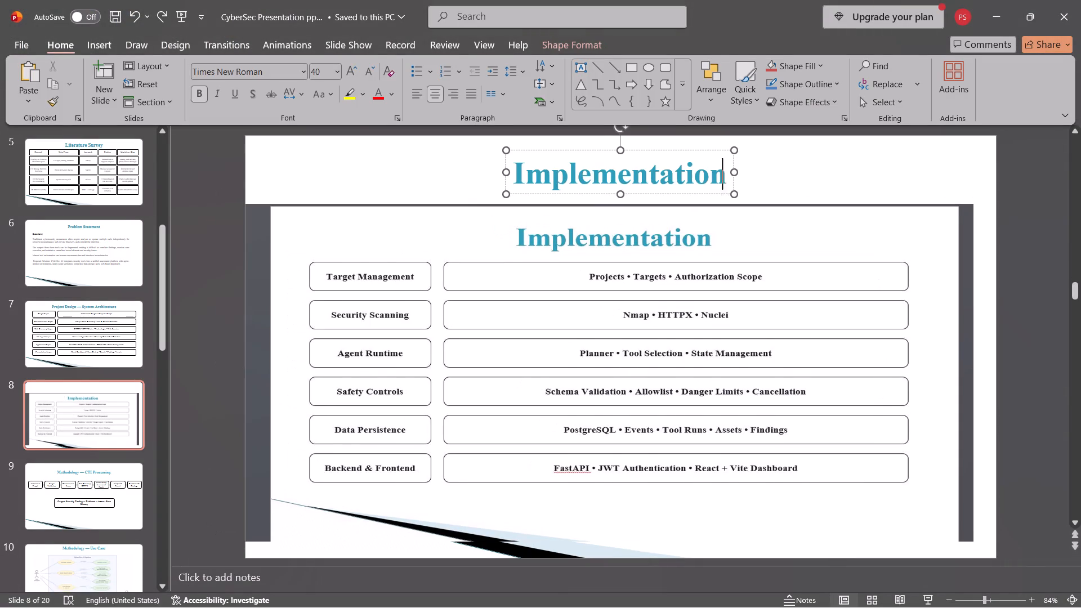
key("ctrl+z")
key("ctrl+z")
key("ctrl+z")
key("ctrl+z")
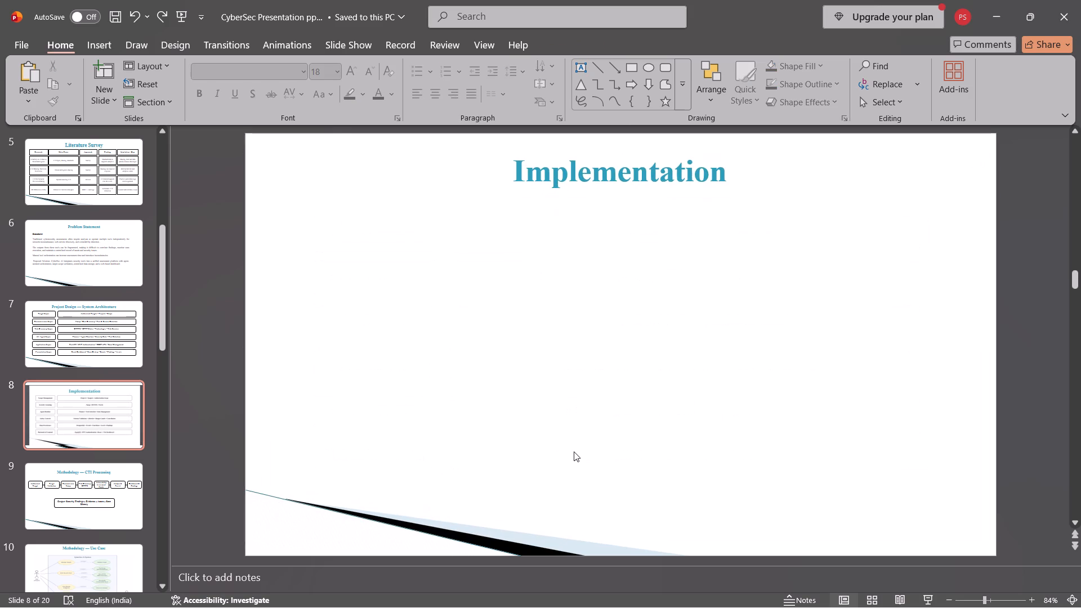
key("ctrl+z")
key("ctrl+z")
key("ctrl+z")
key("ctrl+z")
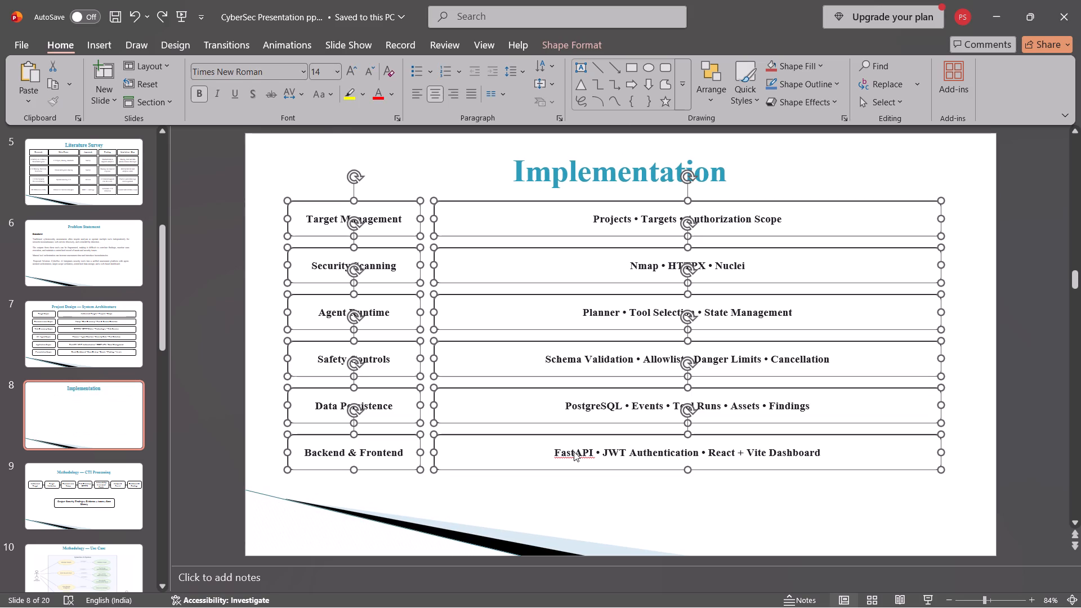
left_click(582, 484)
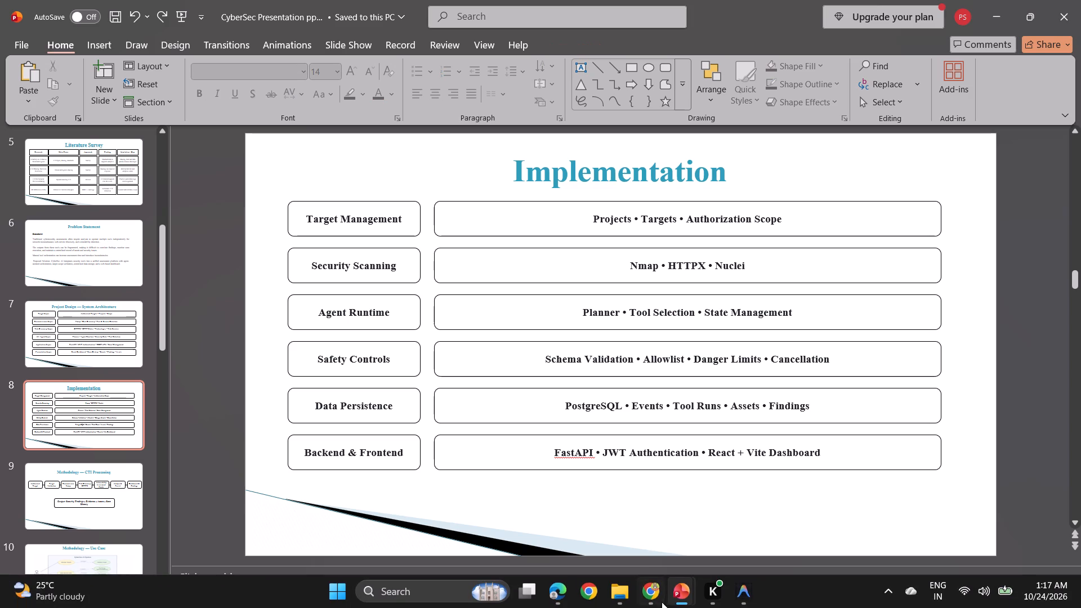
Open the downloaded WhatsApp image of the Implementation slide in Photos, with the presentation behind it and the file window minimized.
left_click(615, 590)
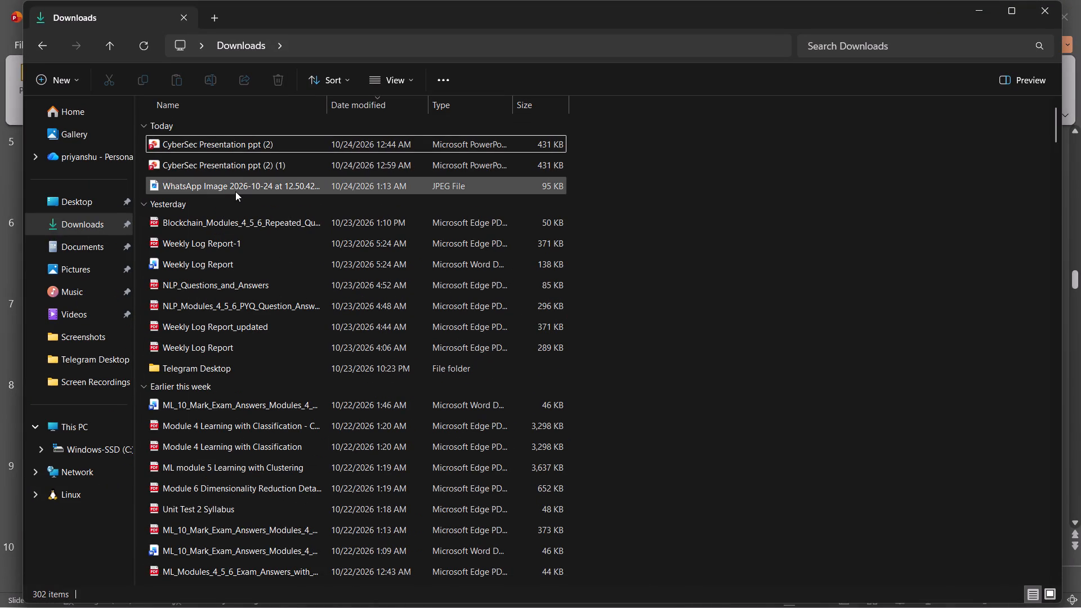
double_click(236, 191)
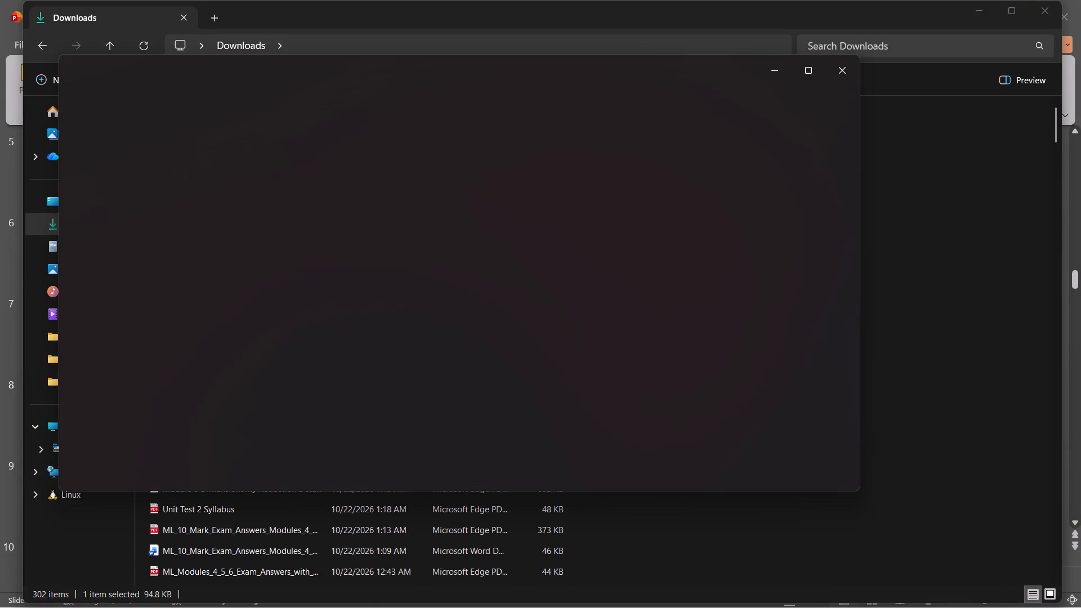
left_click(984, 14)
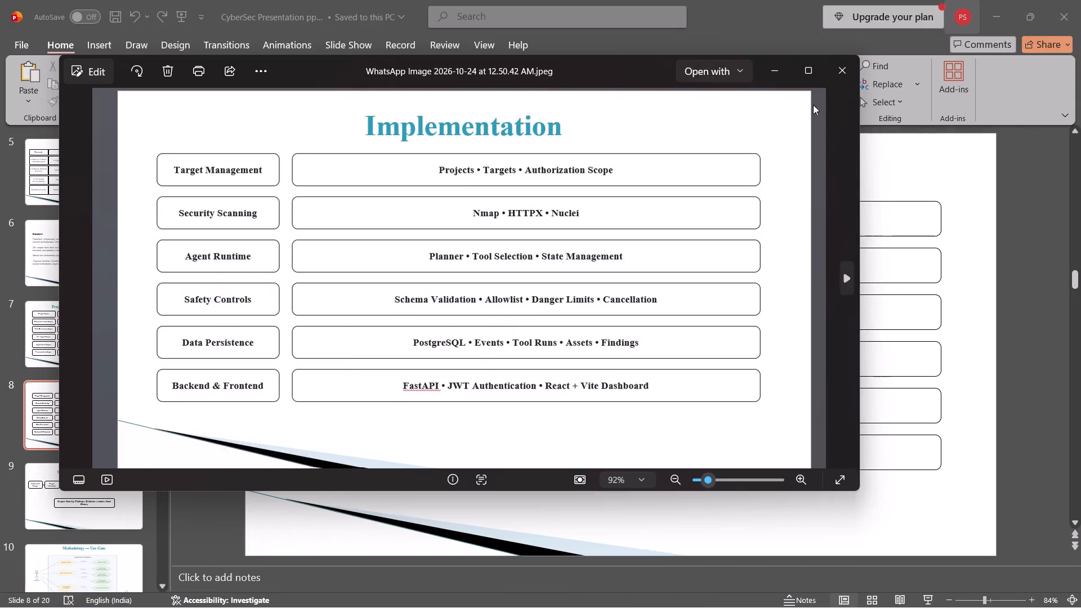
Narrow the Photos window and move it over the wide description boxes on slide 8, leaving the row label boxes uncovered.
left_click_drag(860, 200, 511, 233)
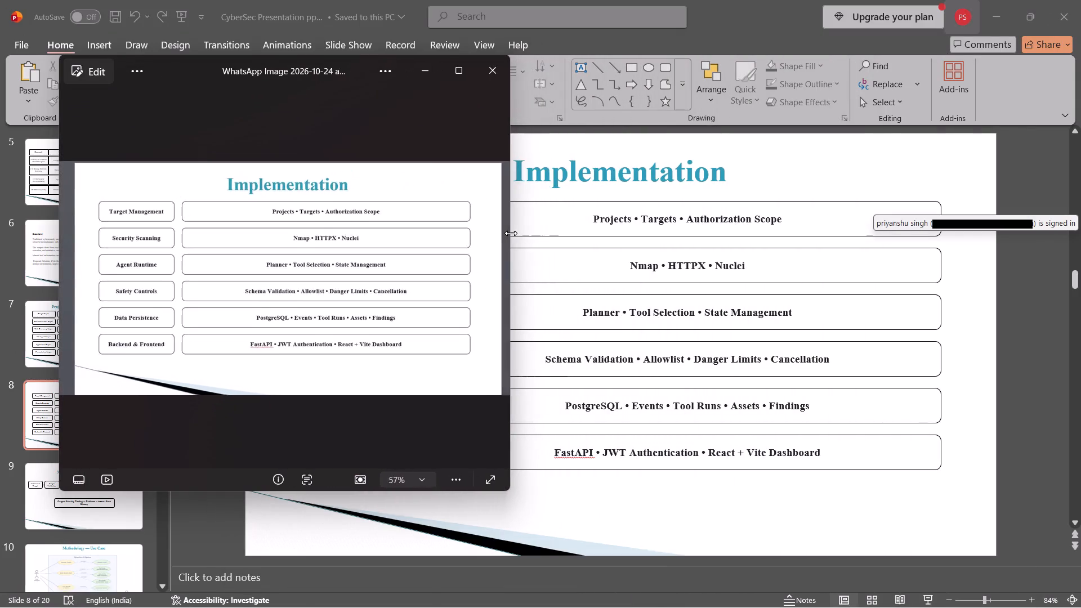
left_click_drag(511, 233, 306, 239)
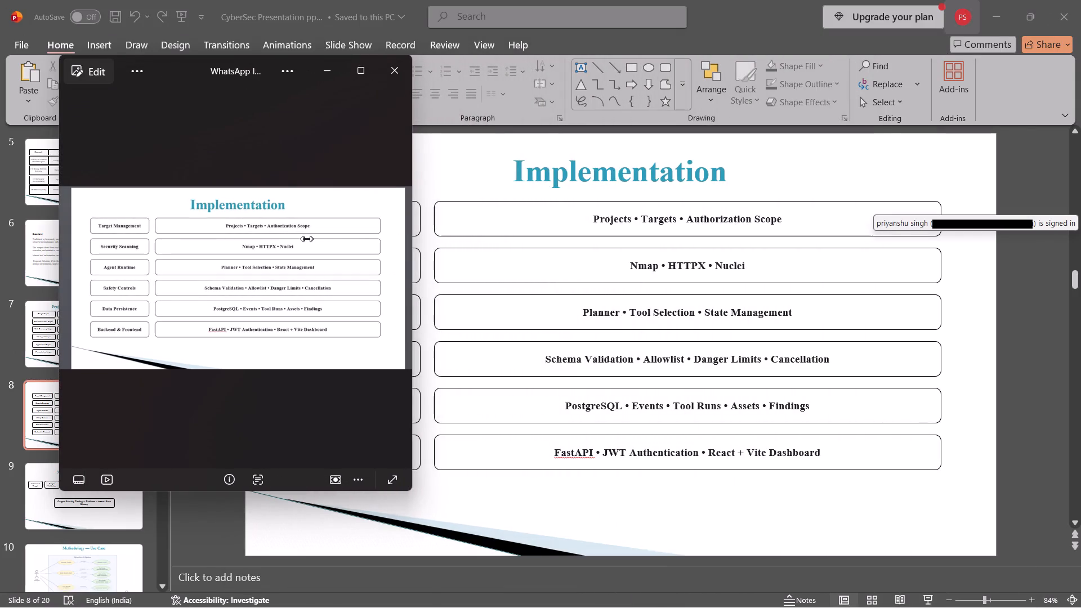
left_click_drag(306, 239, 296, 239)
left_click_drag(278, 110, 252, 63)
left_click_drag(252, 63, 177, 66)
left_click_drag(177, 66, 682, 120)
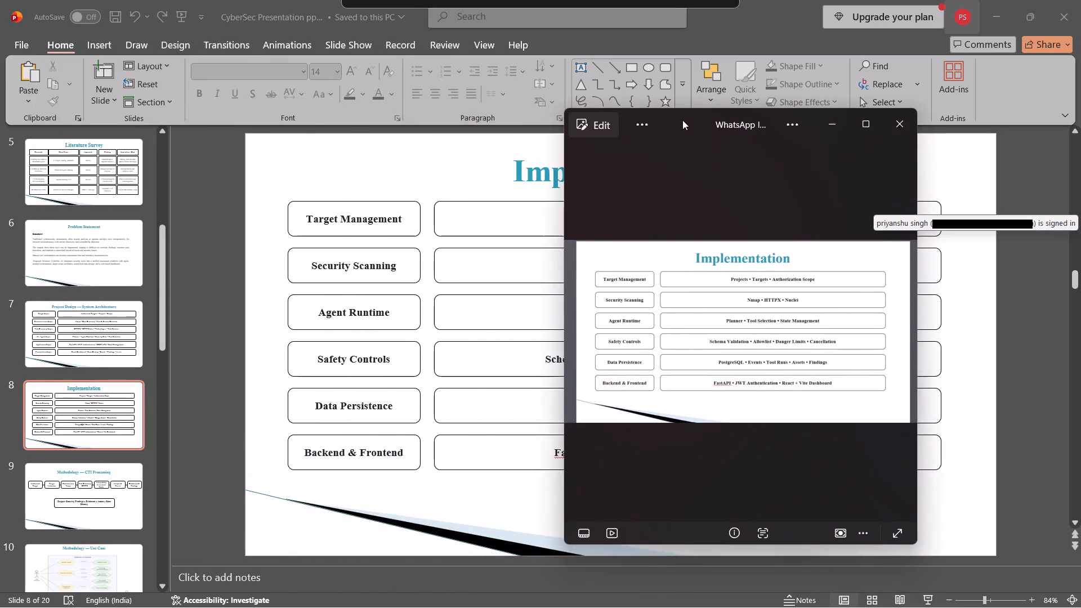
Move the Photos window with the Implementation screenshot to the slide's left side to compare it with slide 8's right-hand boxes.
left_click_drag(682, 120, 673, 119)
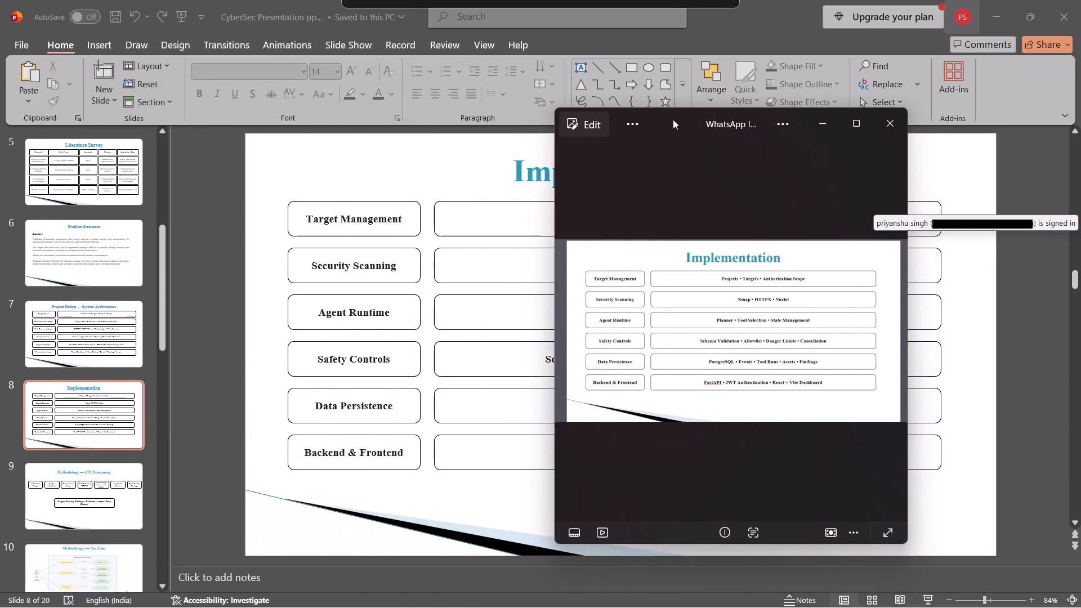
left_click_drag(673, 119, 181, 145)
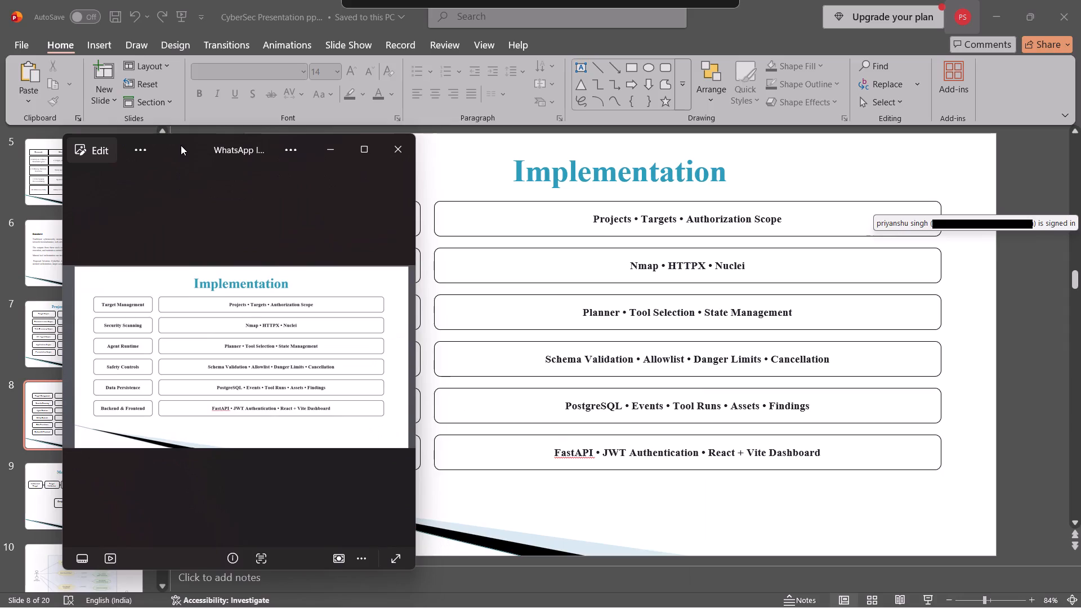
left_click_drag(181, 145, 189, 141)
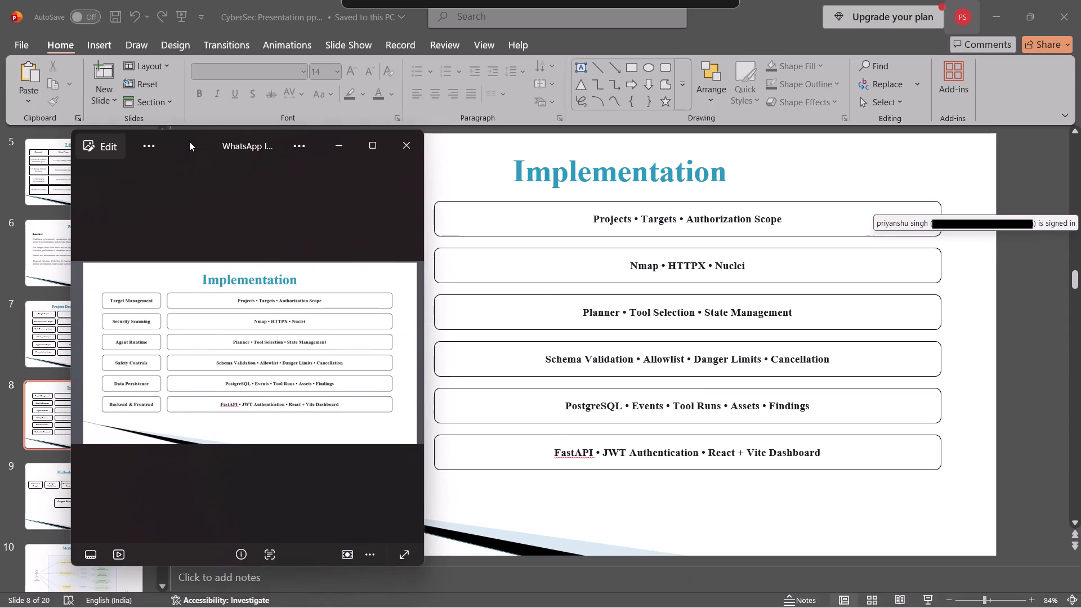
left_click_drag(189, 141, 189, 137)
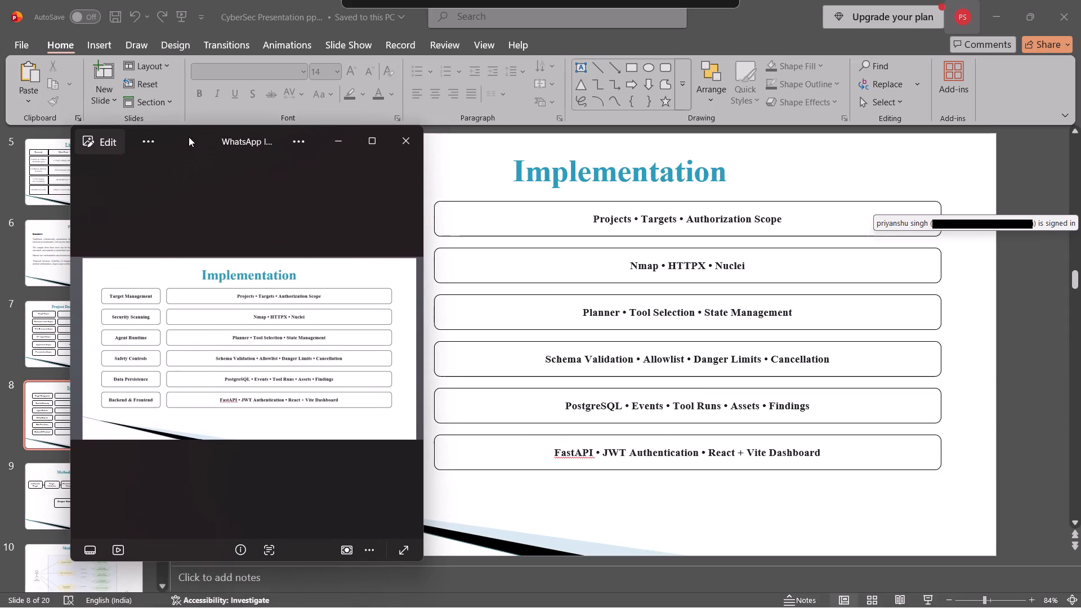
left_click_drag(189, 137, 186, 138)
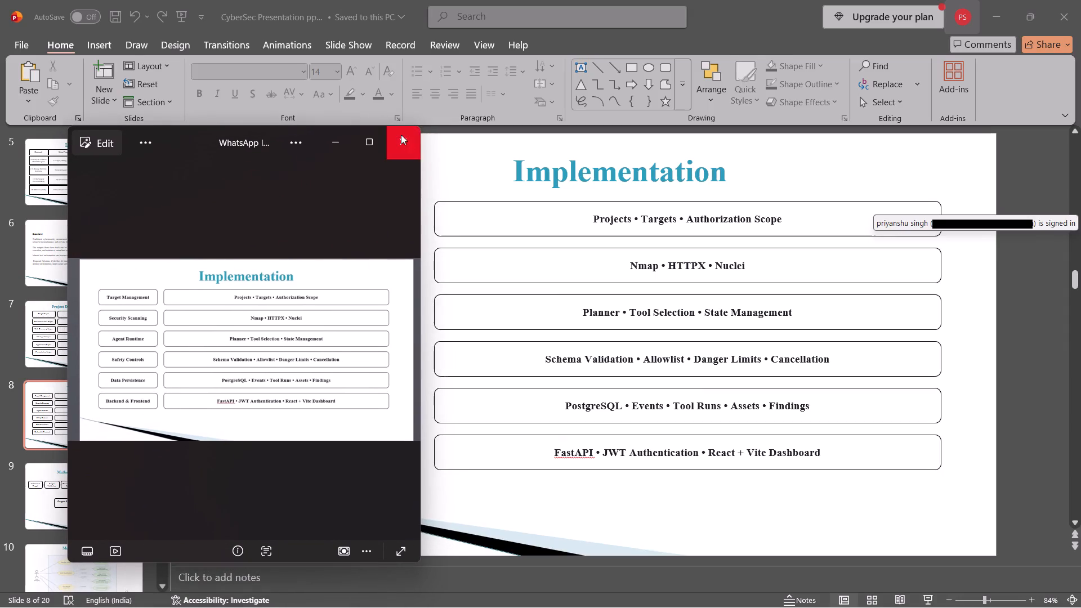
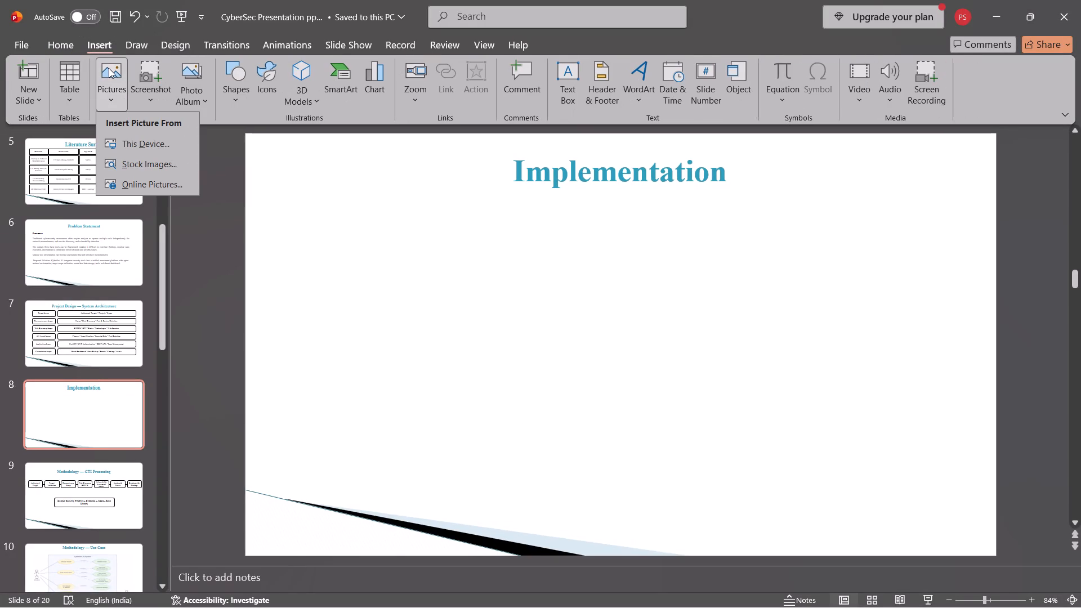
Insert the picture "WhatsApp Image 2026-10-24 at 1.07.33 AM" from the Downloads folder onto slide 8.
left_click(141, 147)
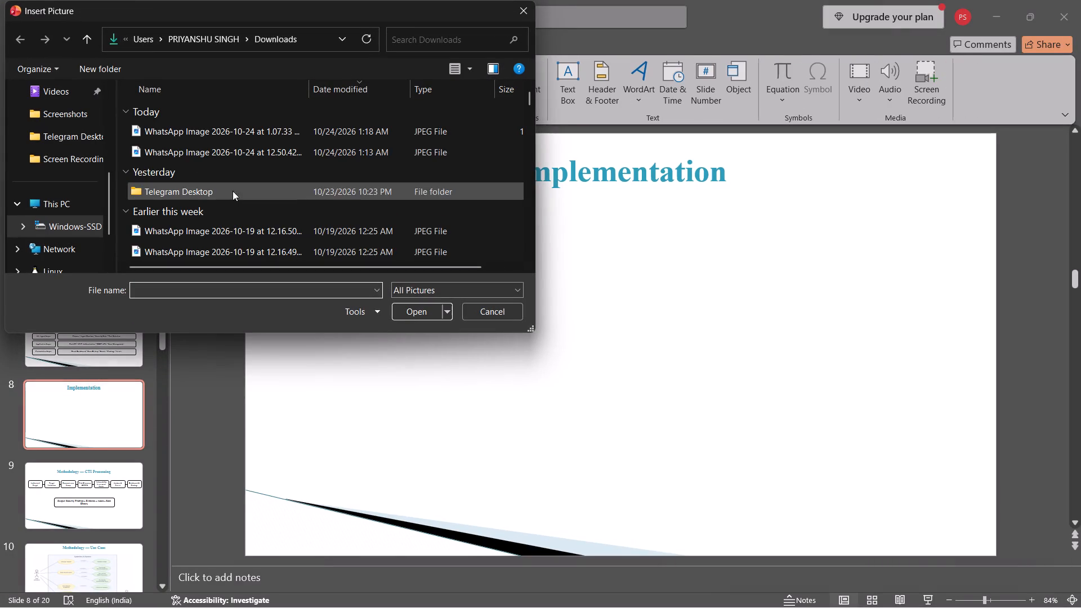
left_click(177, 138)
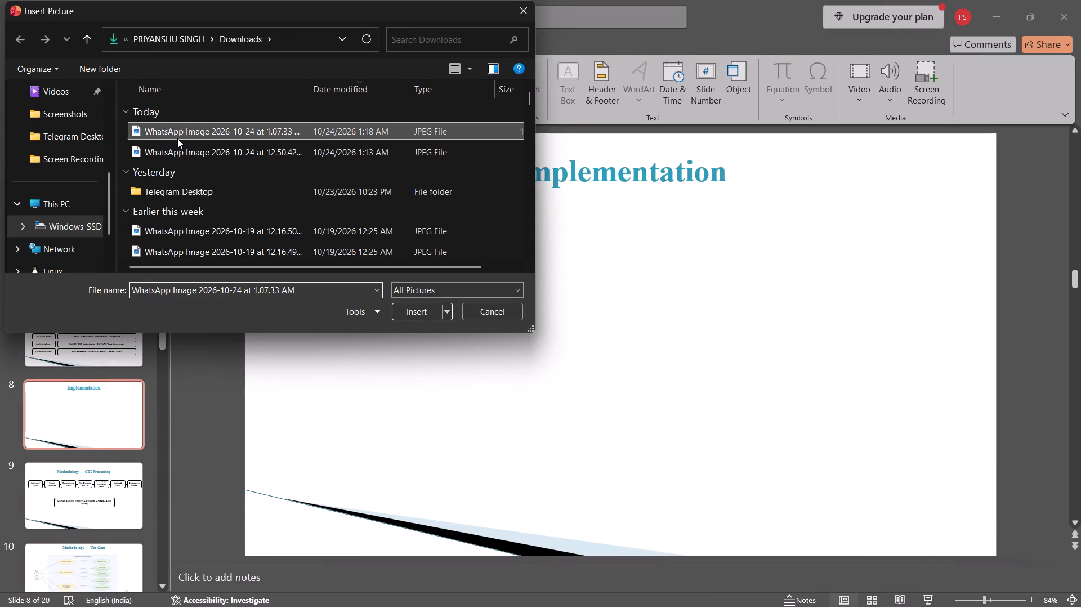
left_click(409, 310)
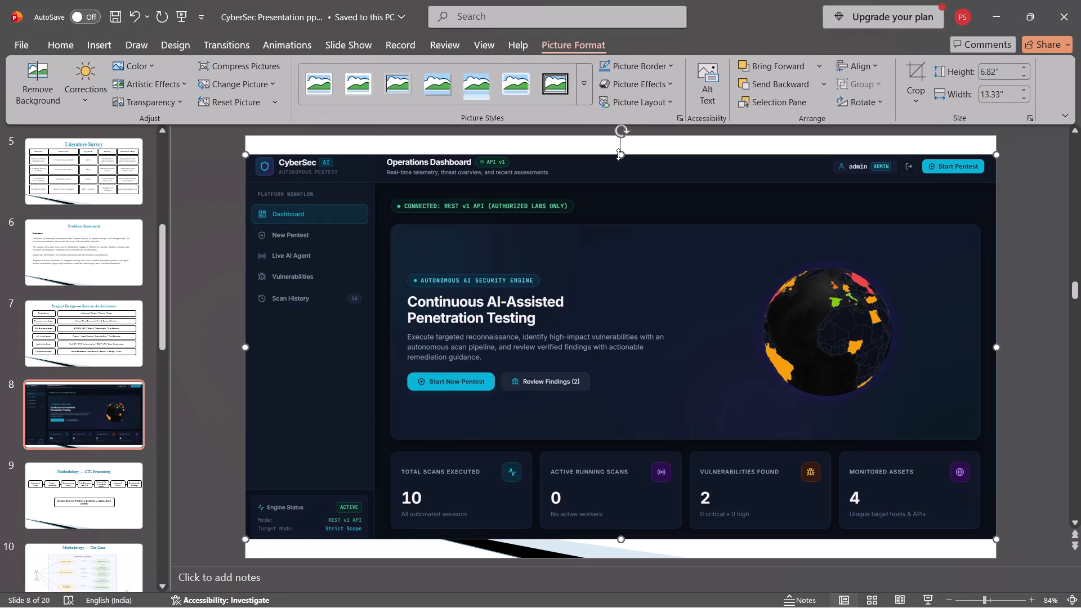
Shrink the dashboard picture to about 5.37" high and 9.42" wide, and place it just below slide 8's Implementation title.
left_click_drag(618, 154, 632, 236)
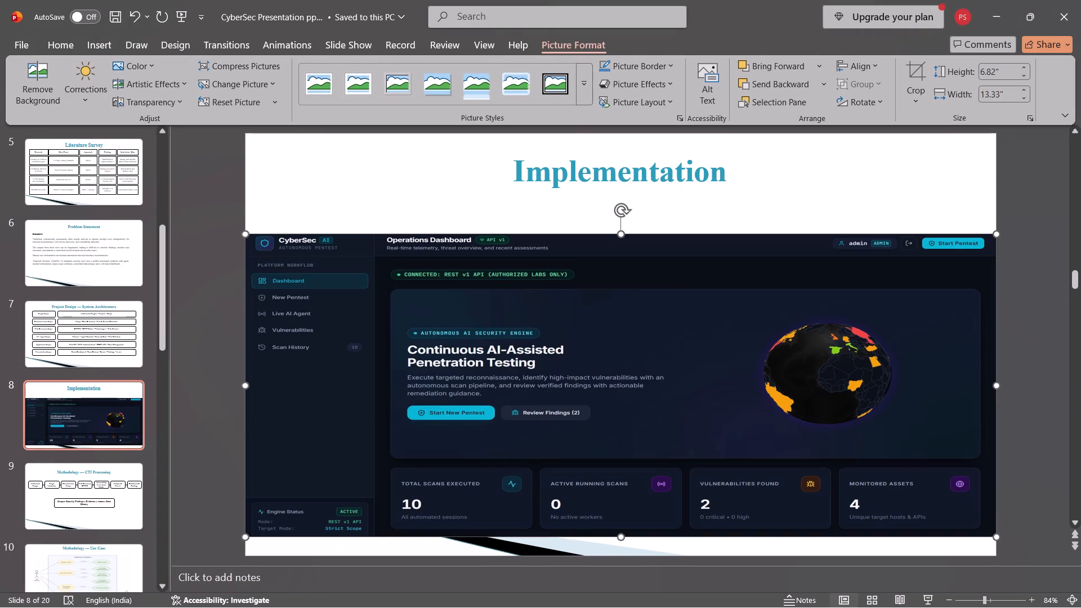
left_click_drag(996, 385, 846, 349)
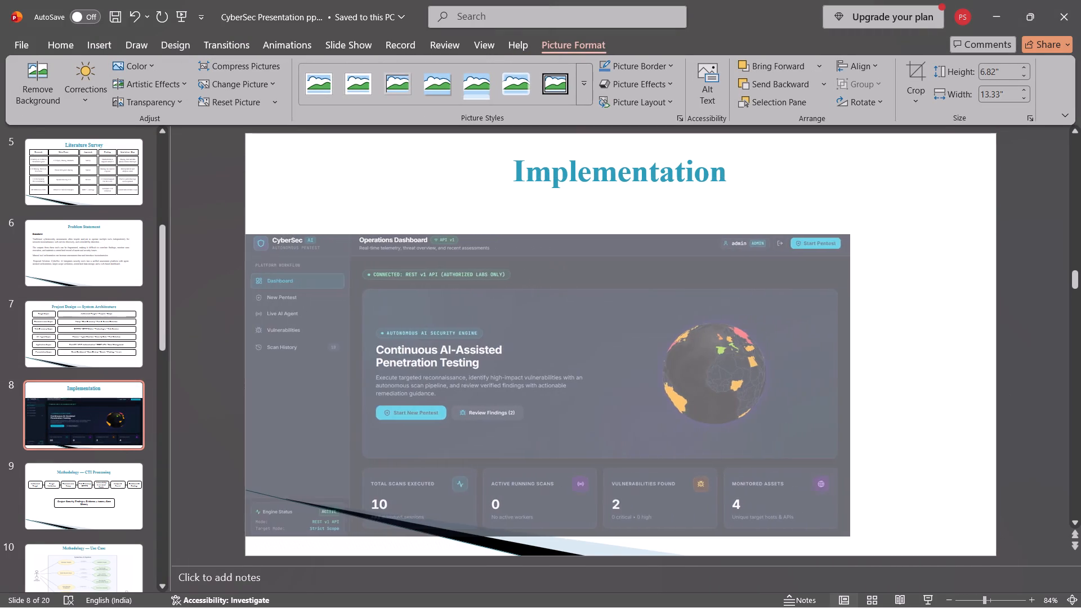
left_click_drag(846, 349, 814, 351)
left_click_drag(628, 280, 718, 243)
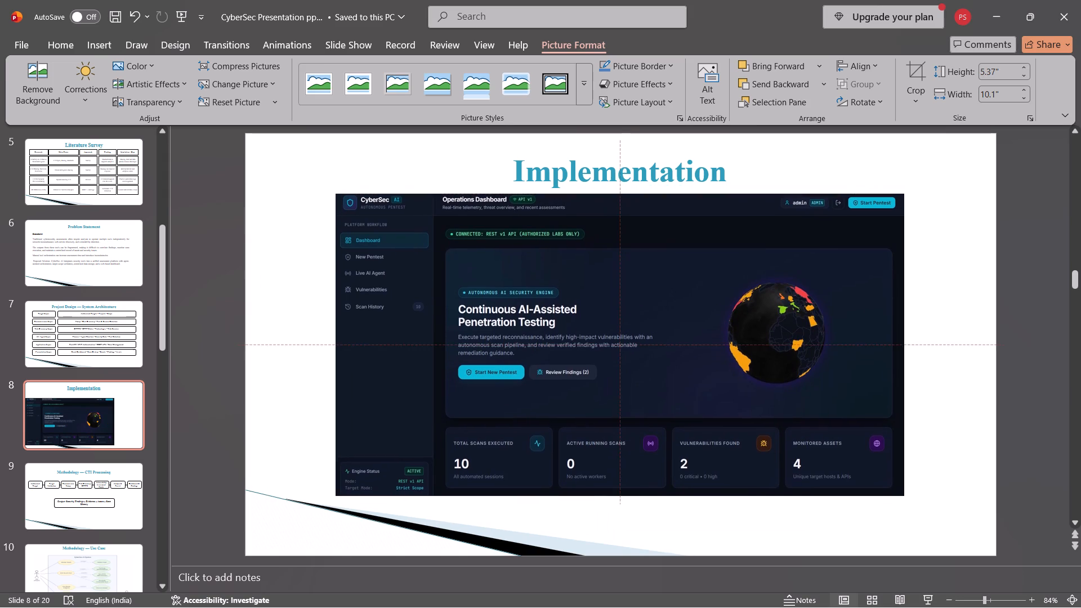
left_click_drag(718, 243, 718, 242)
left_click_drag(336, 345, 377, 328)
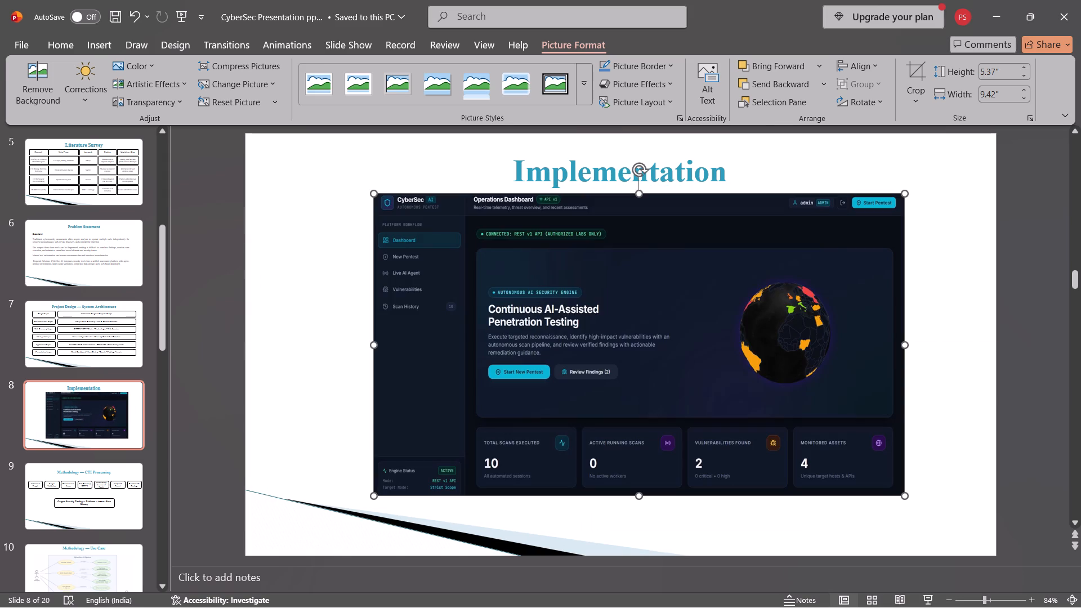
Resize the dashboard picture on slide 8 to about 4.36" high by 8.73" wide and reposition it just below the Implementation title.
left_click_drag(907, 345, 886, 342)
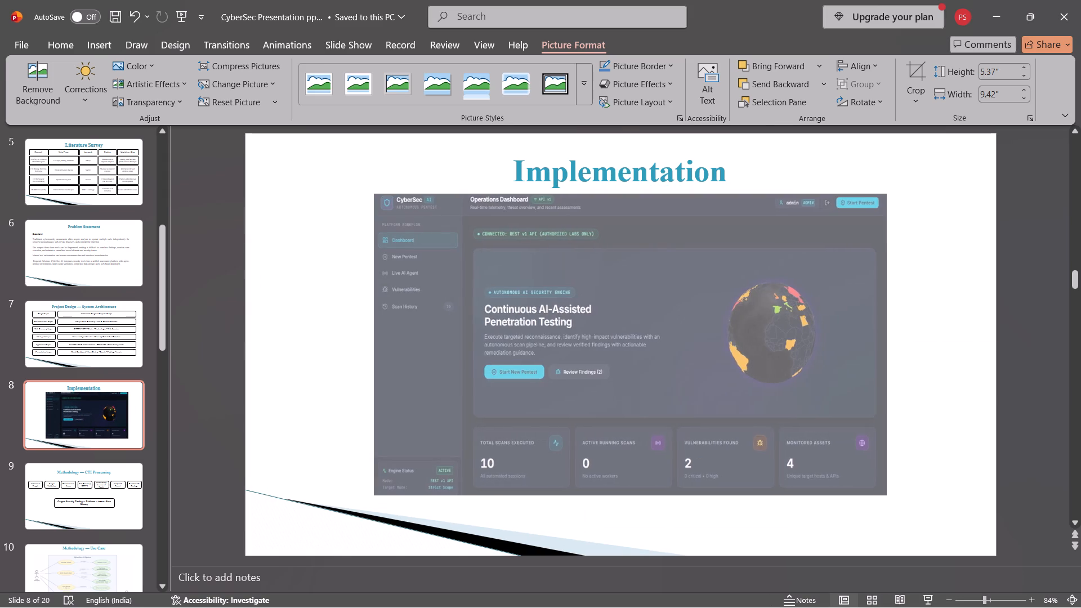
left_click_drag(886, 342, 900, 342)
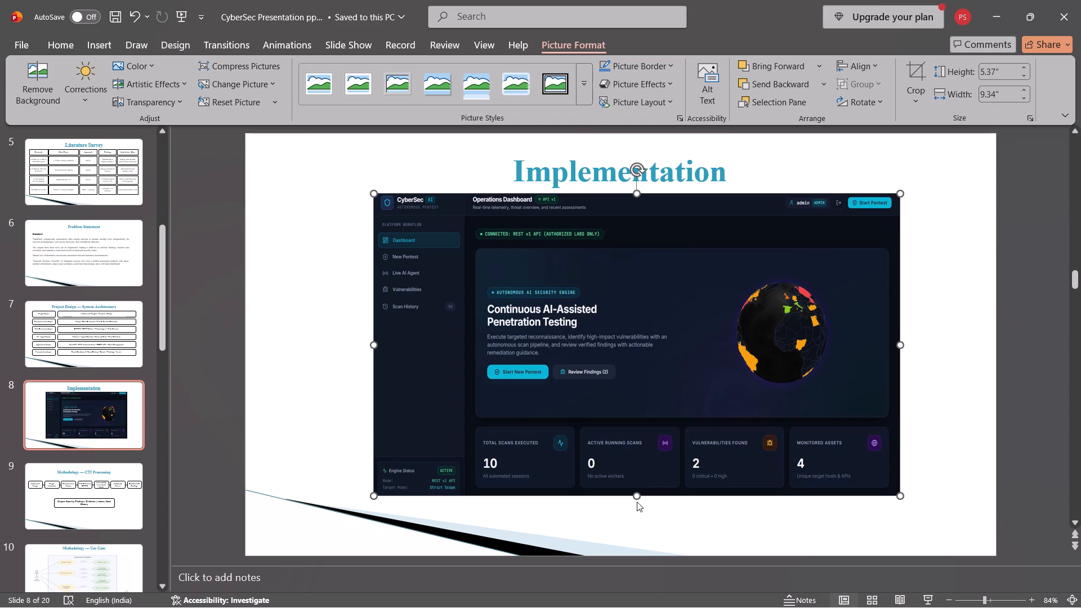
left_click_drag(637, 498, 629, 439)
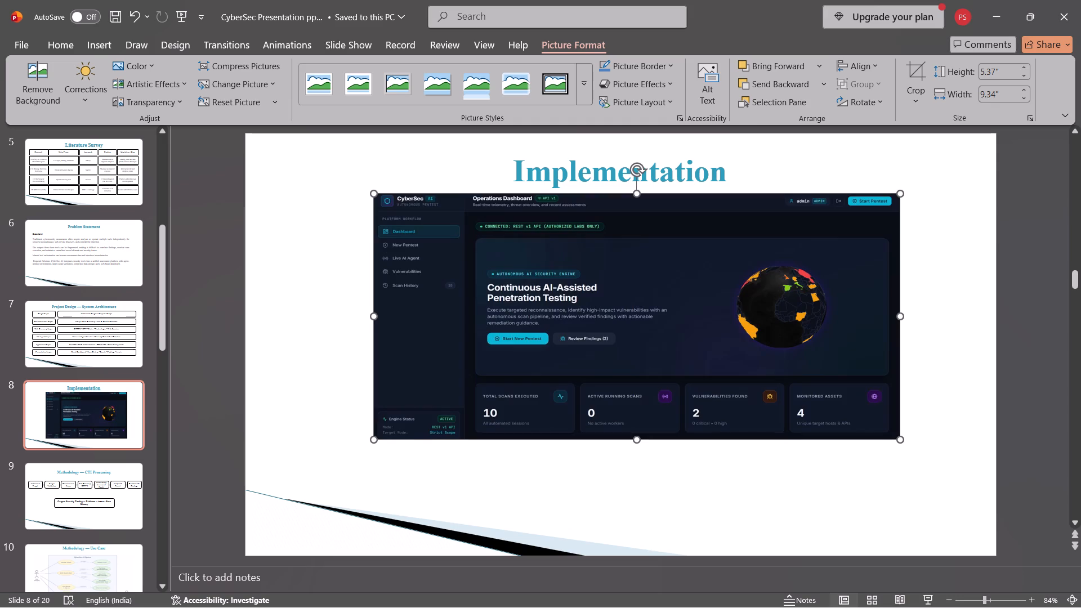
left_click_drag(903, 318, 865, 307)
left_click_drag(605, 242, 637, 258)
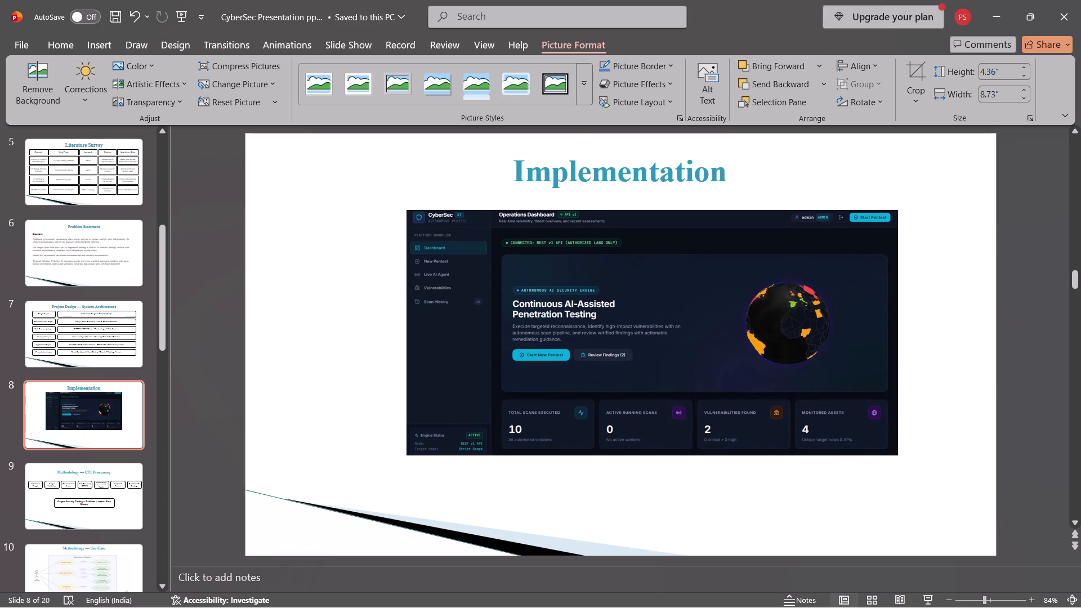
left_click_drag(637, 258, 620, 262)
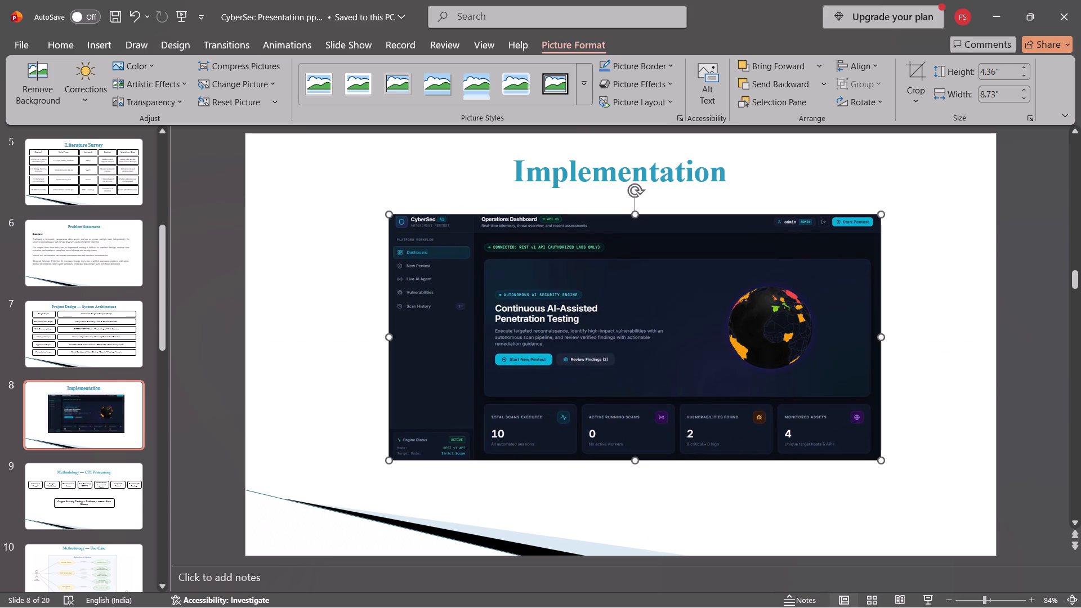
left_click(594, 480)
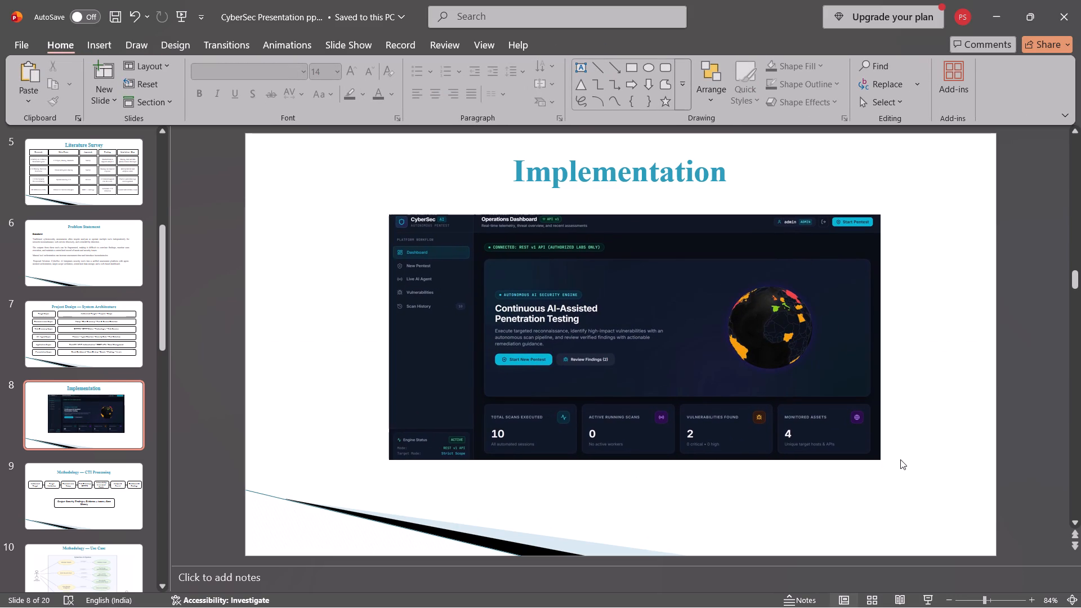
Add a text box with the copied caption "Fig. 1: CyberSec AI Operations Dashboard" and centre it directly beneath the dashboard picture.
left_click(900, 462)
left_click(544, 500)
double_click(547, 477)
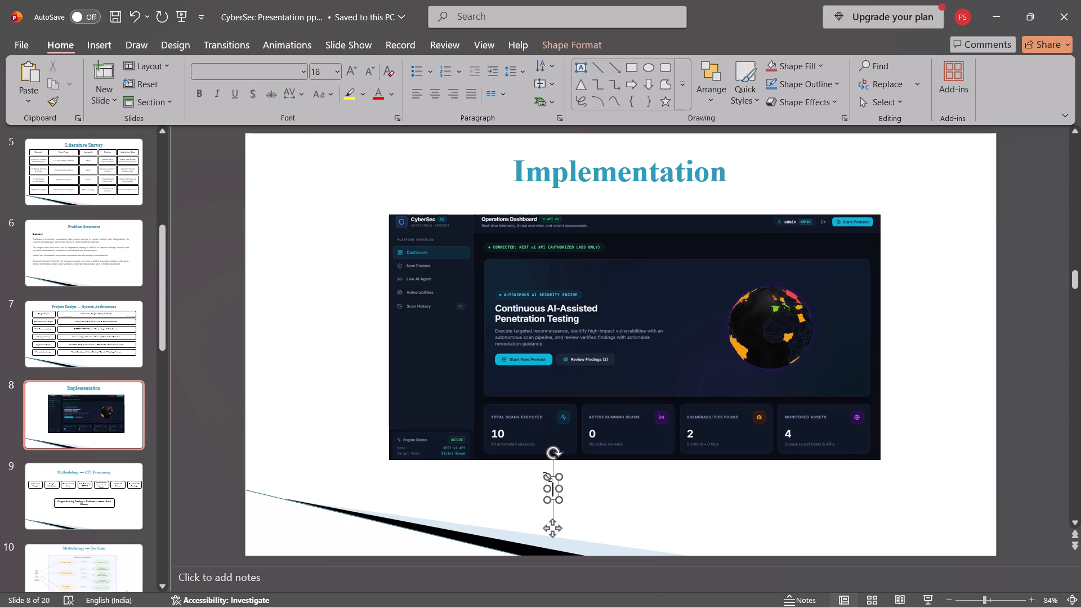
key("ctrl+v")
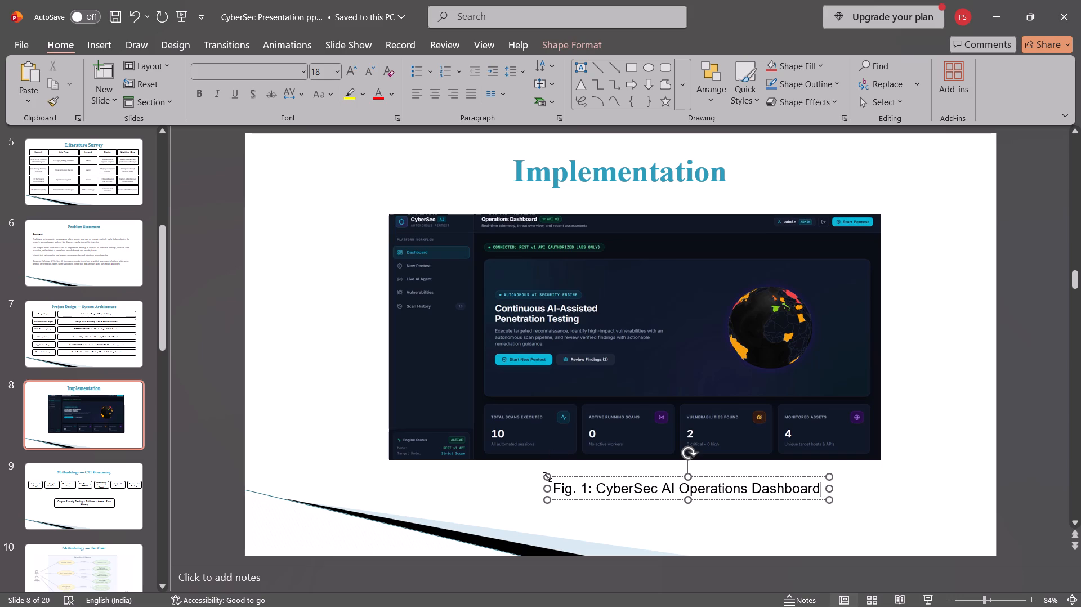
left_click(820, 489)
left_click_drag(820, 489, 739, 479)
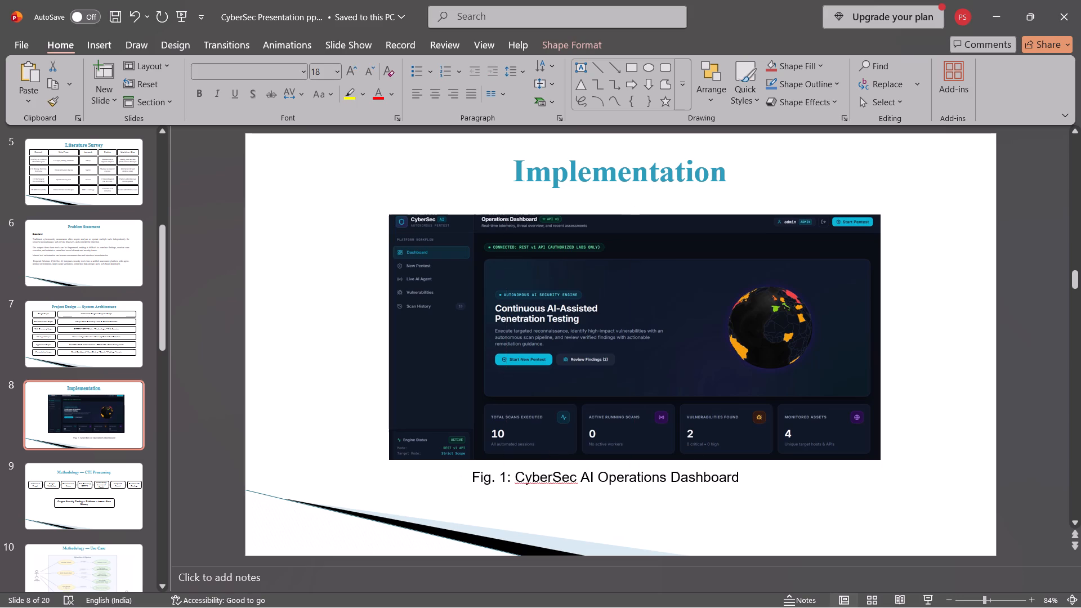
left_click_drag(739, 479, 766, 480)
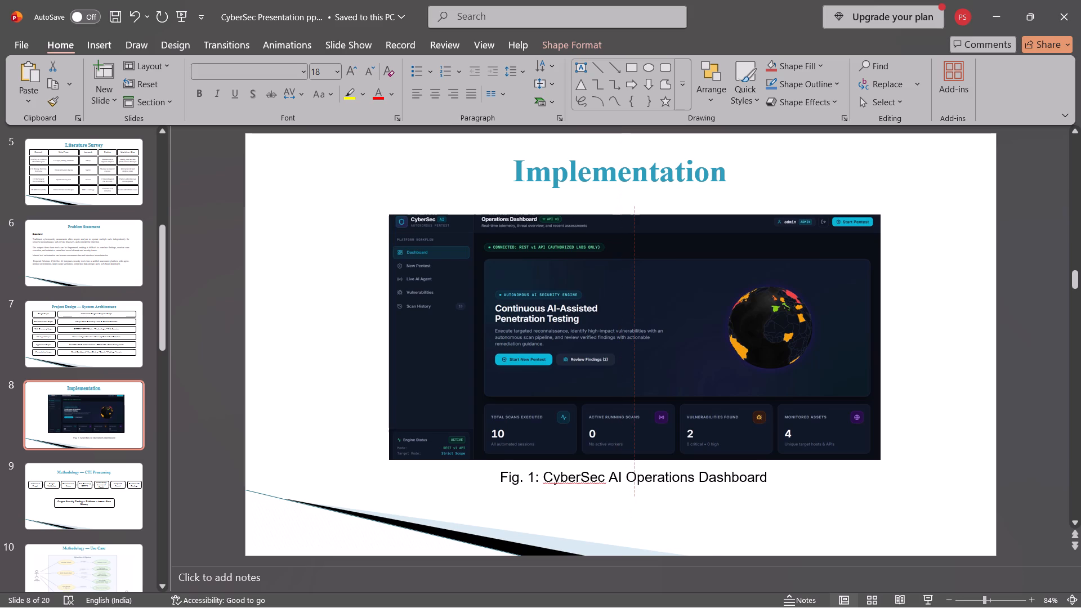
left_click_drag(766, 480, 764, 480)
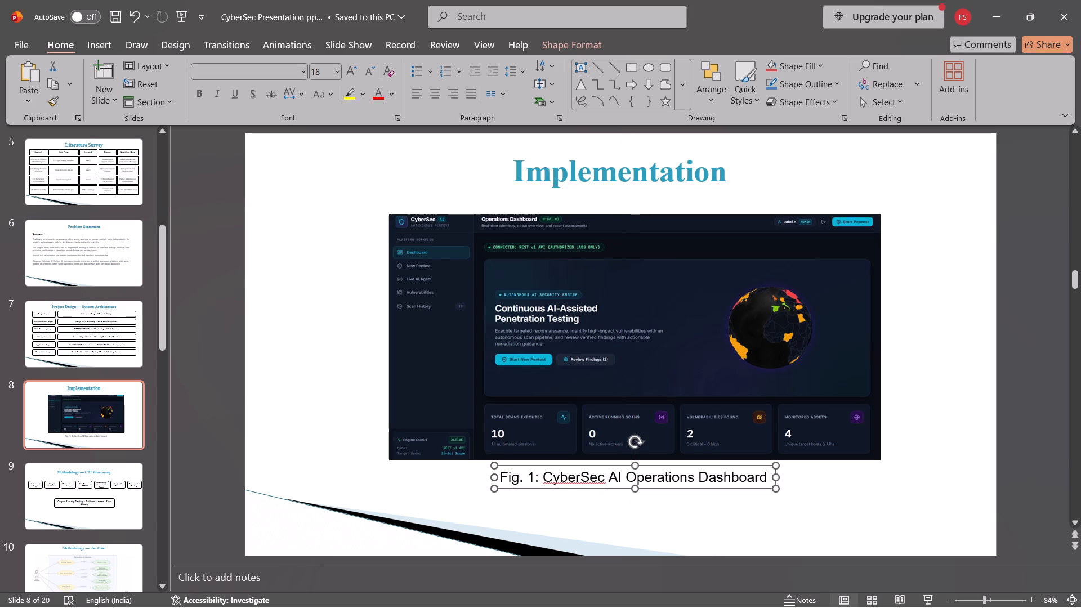
Format the entire figure caption beneath the dashboard picture in bold Times New Roman.
left_click(764, 476)
left_click_drag(765, 476, 533, 479)
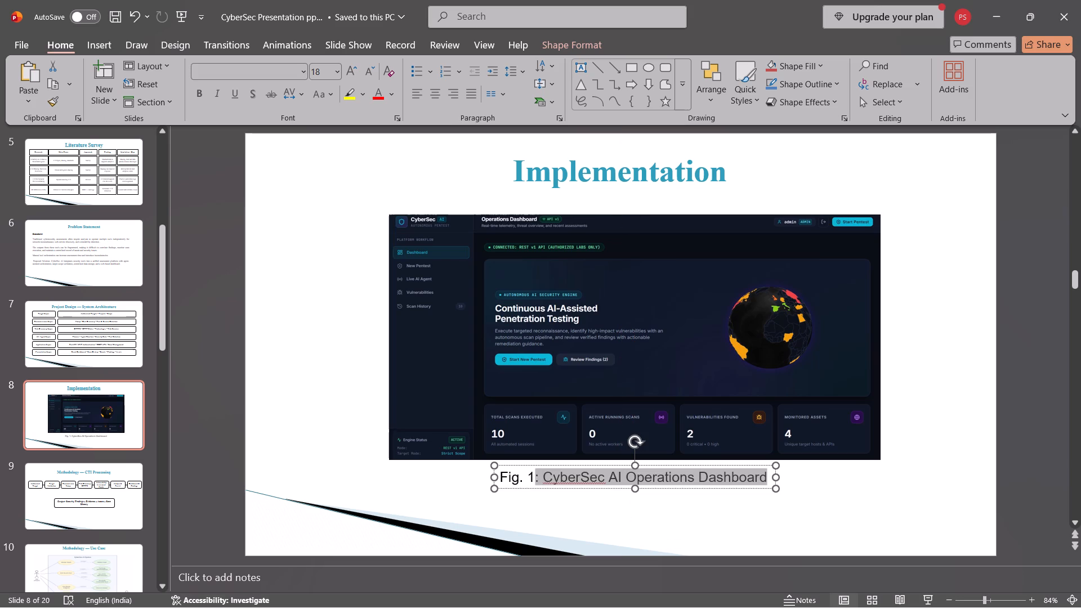
left_click_drag(533, 479, 504, 479)
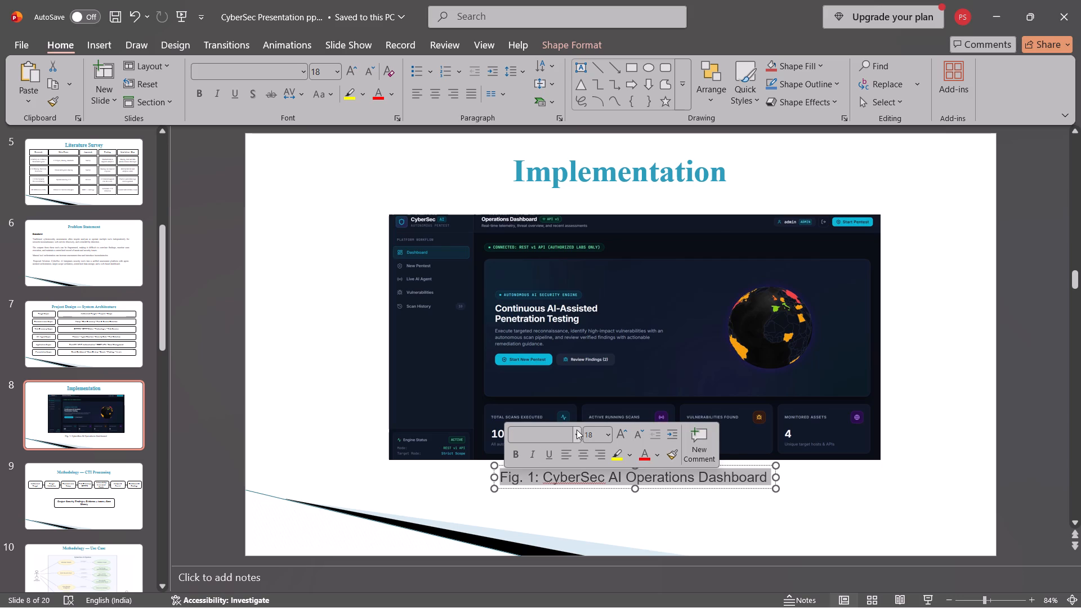
left_click(577, 430)
key("y")
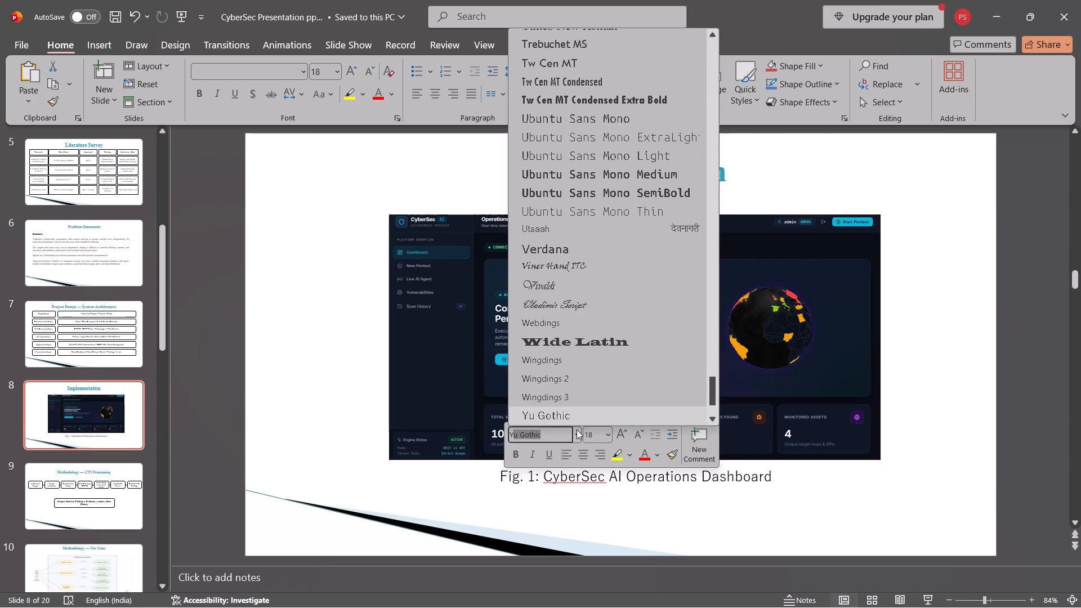
key("BackSpace")
key("BackSpace")
type("ti")
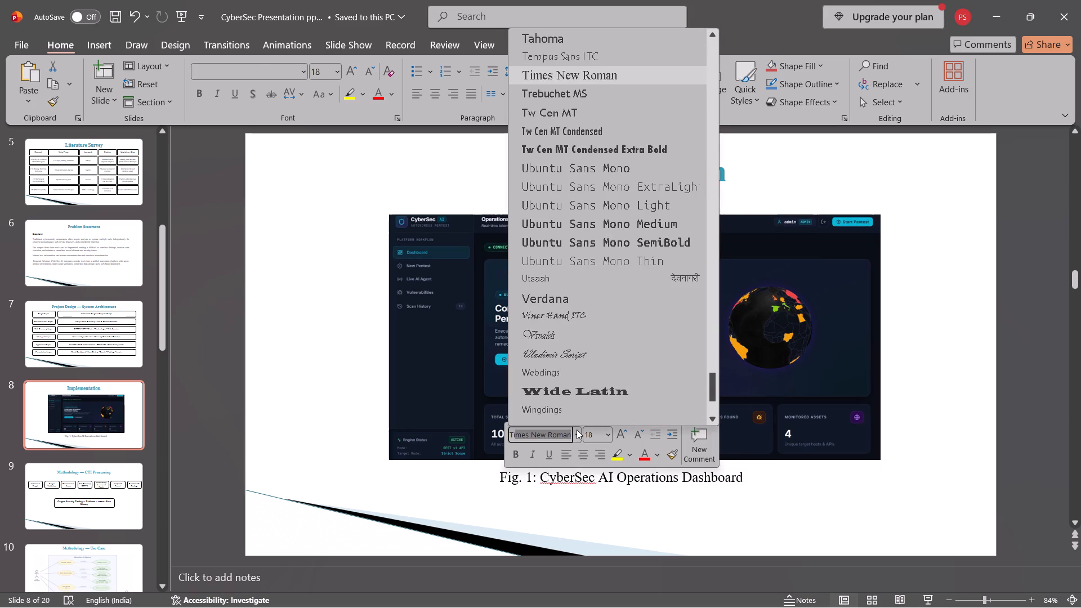
key("Return")
left_click(515, 449)
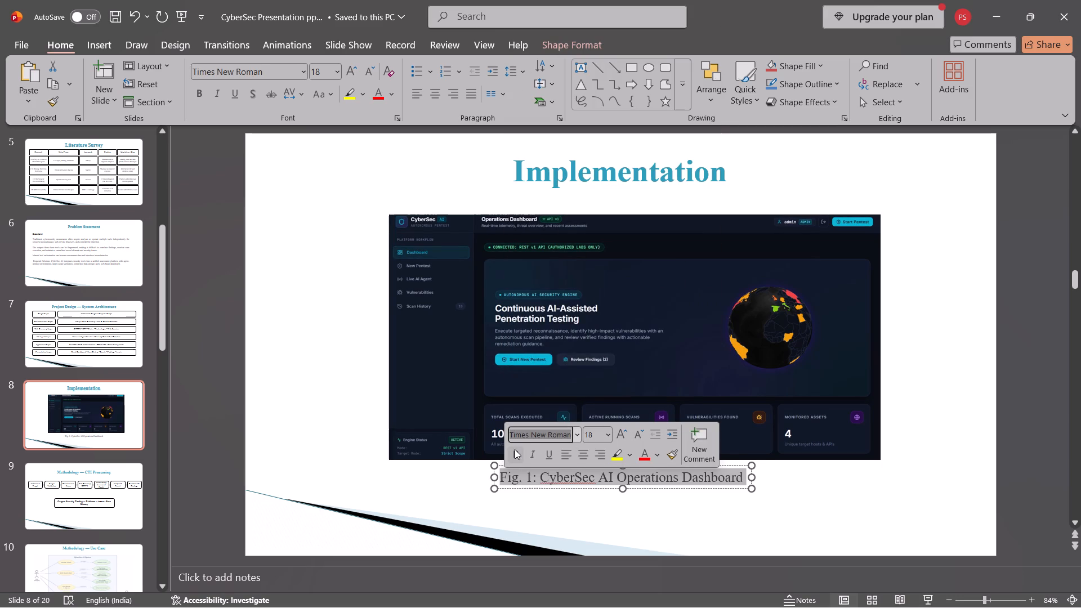
left_click(604, 516)
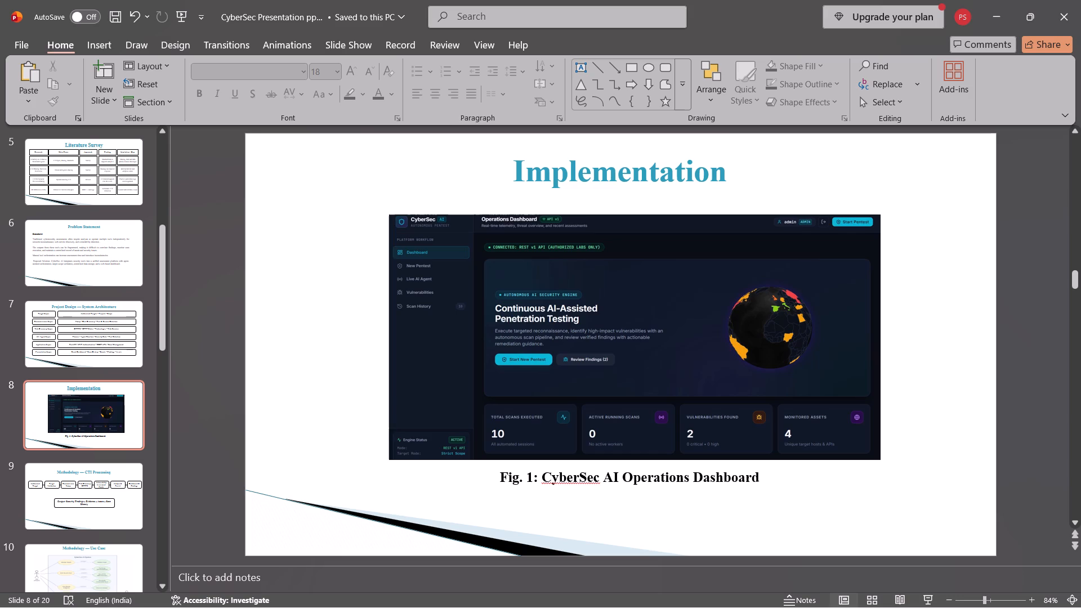
Open the layout choices for adding a new slide after slide 8.
left_click(105, 99)
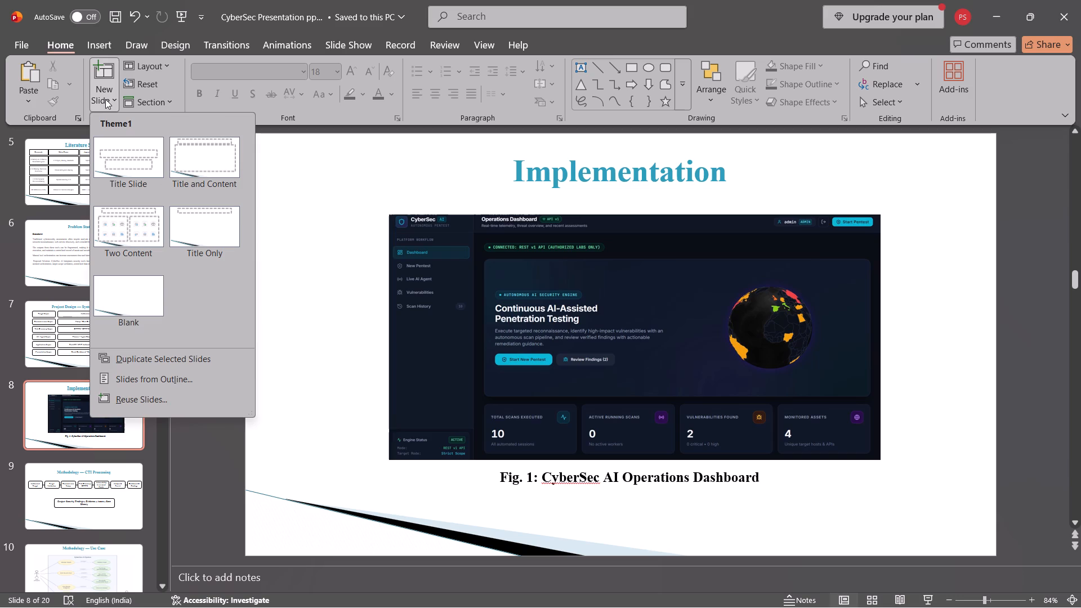
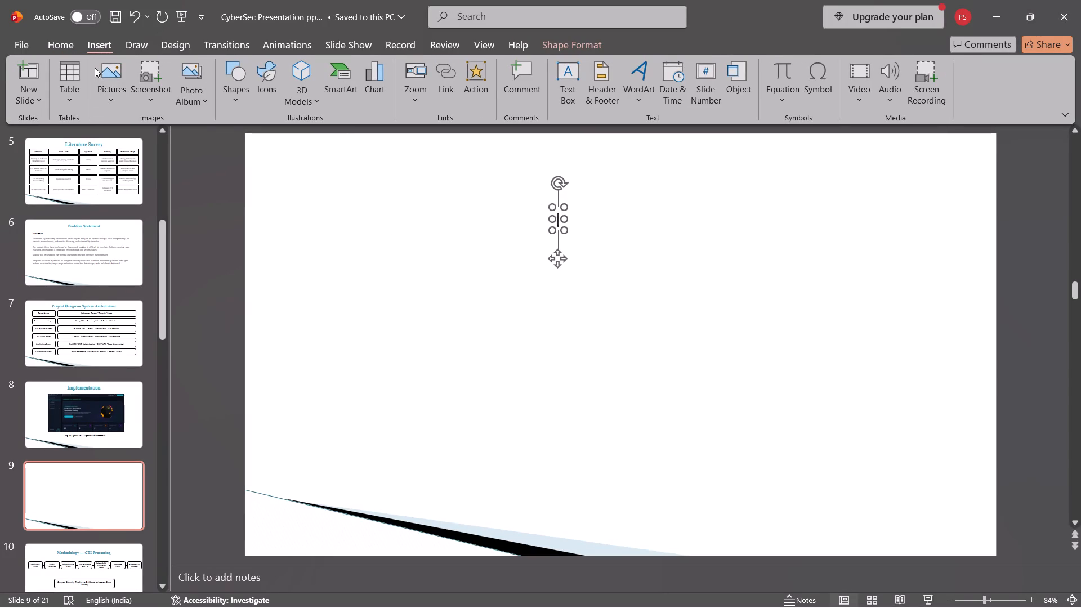
Insert the New Penetration Test screenshot, "WhatsApp Image 2026-10-24 at 1.07.48", from the Downloads folder onto blank slide 9.
left_click(115, 75)
left_click(145, 140)
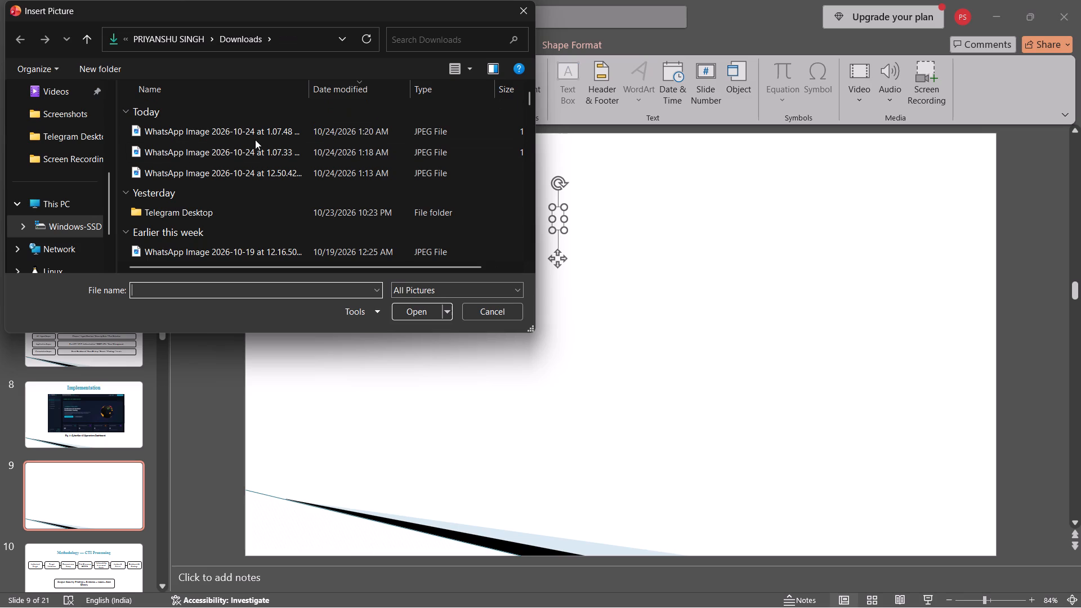
left_click(267, 133)
left_click(402, 310)
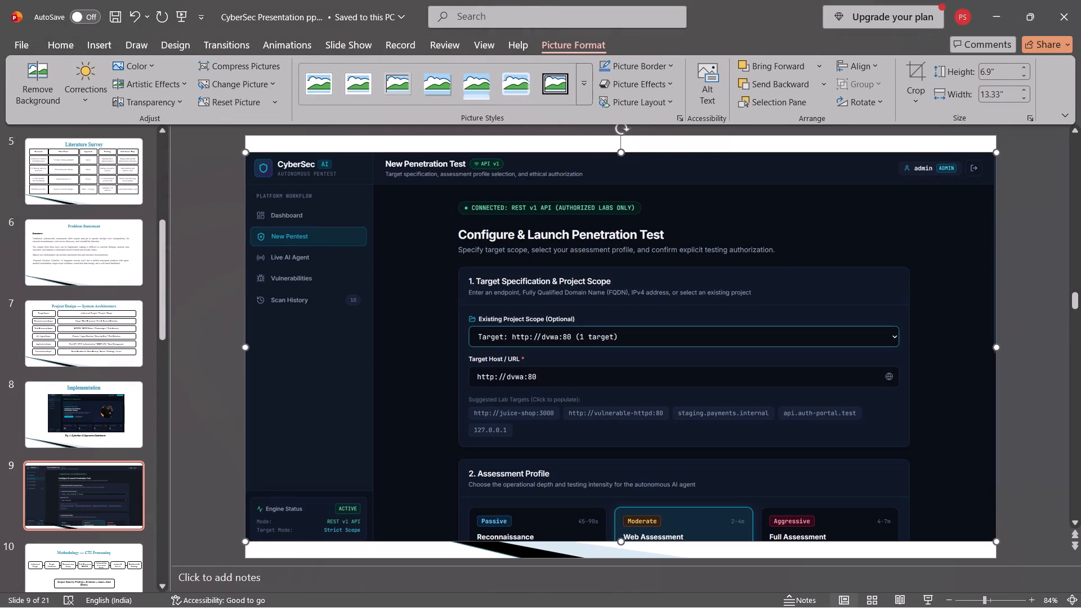
Narrow the penetration test picture on slide 9 from both sides to about 7.88" wide and shorten it from its bottom edge.
left_click_drag(993, 348, 865, 335)
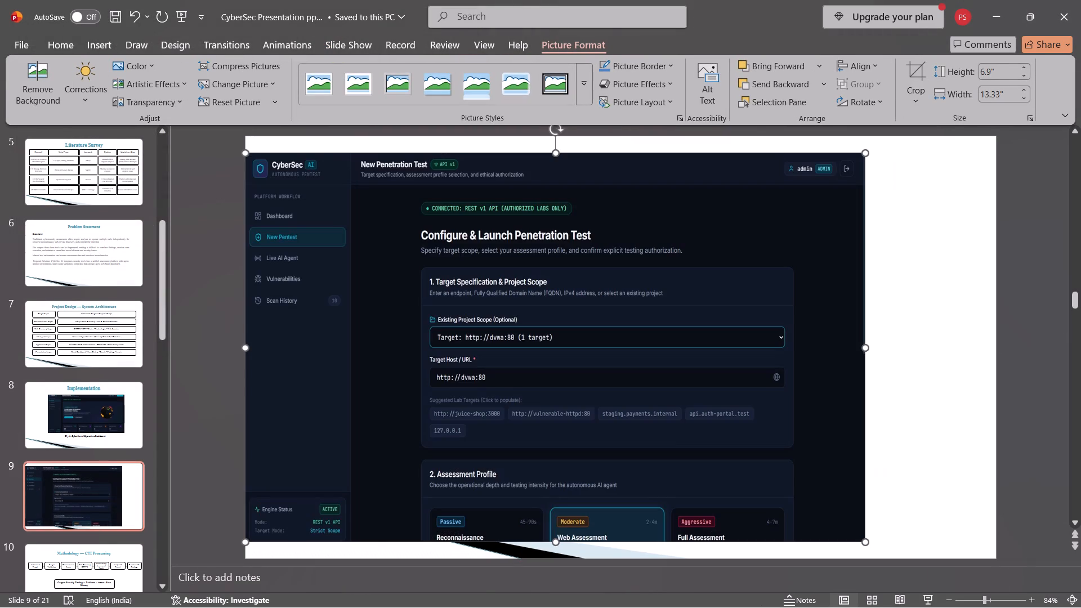
left_click_drag(245, 347, 251, 347)
left_click_drag(251, 347, 421, 330)
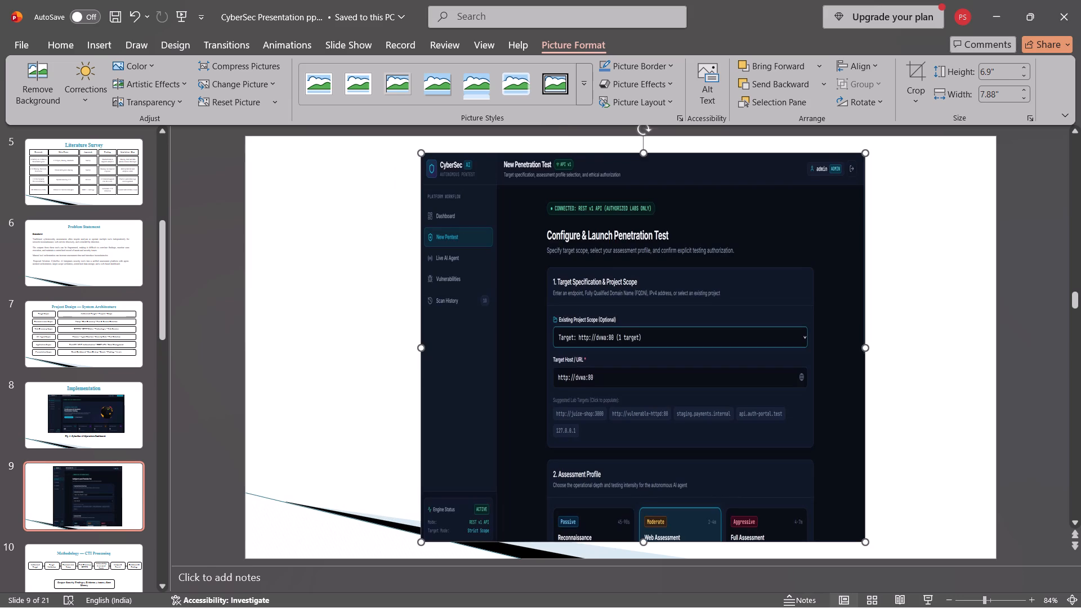
left_click_drag(645, 543, 651, 452)
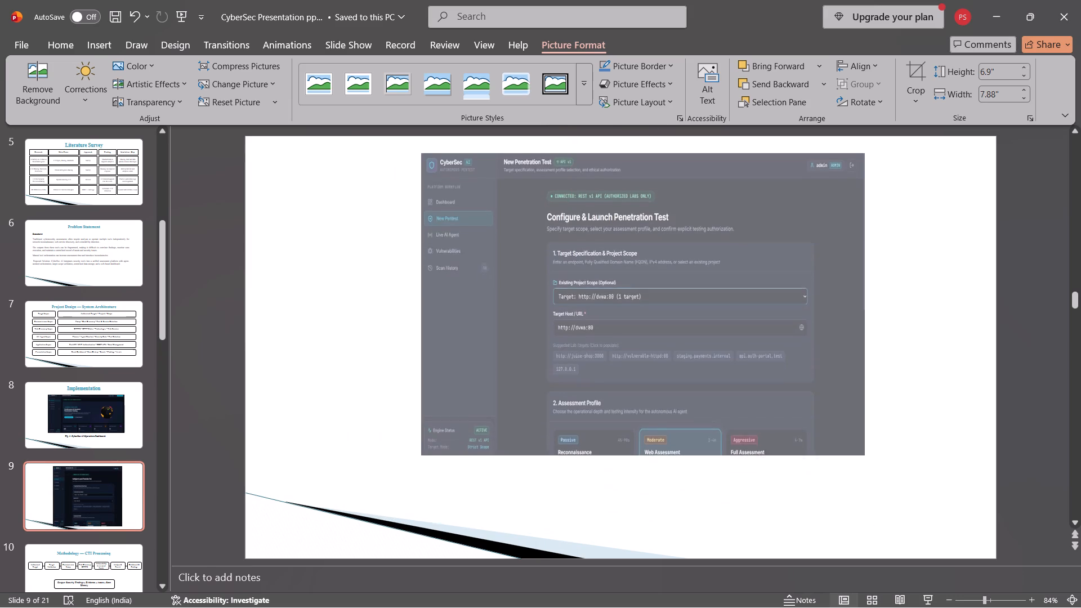
Resize the New Penetration Test screenshot on slide 9 to about 4.44" high by 9.16" wide and centre it in the slide's upper area.
left_click_drag(651, 452, 651, 443)
left_click_drag(644, 152, 627, 195)
left_click_drag(598, 237, 593, 236)
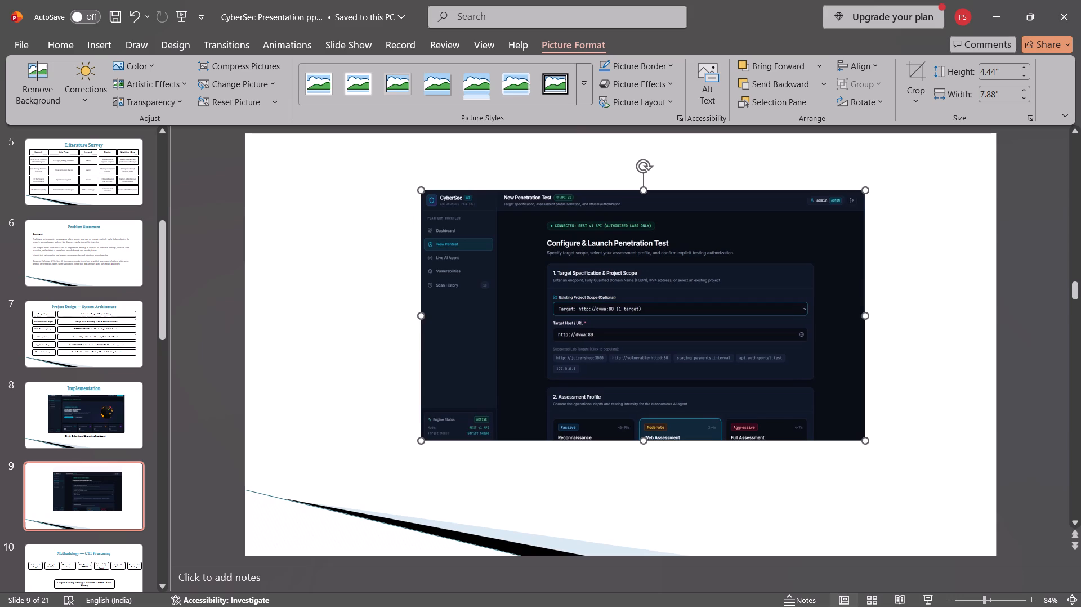
left_click_drag(593, 236, 568, 225)
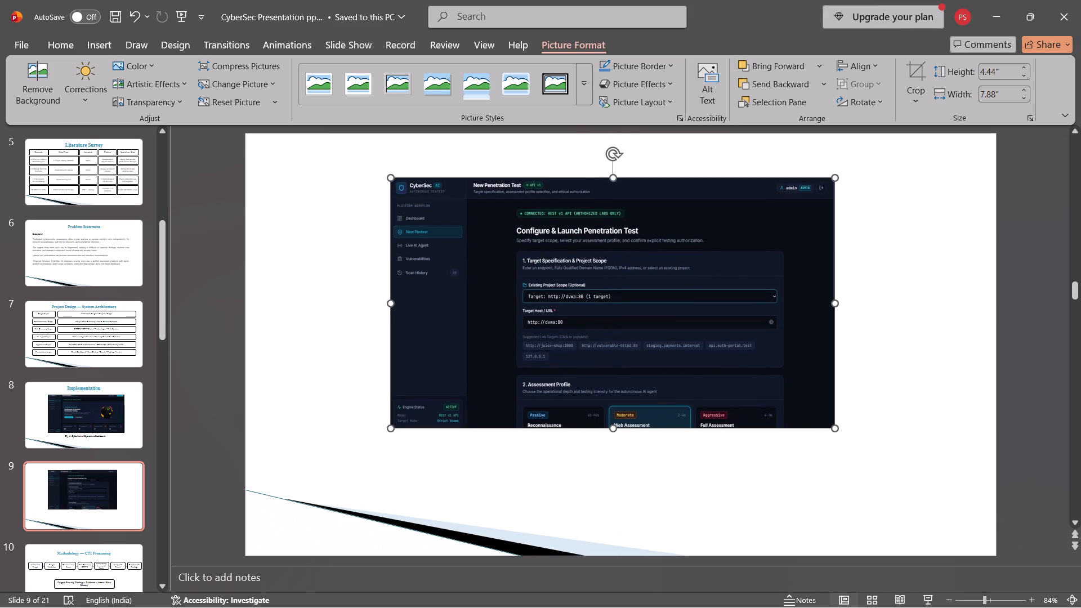
left_click(390, 305)
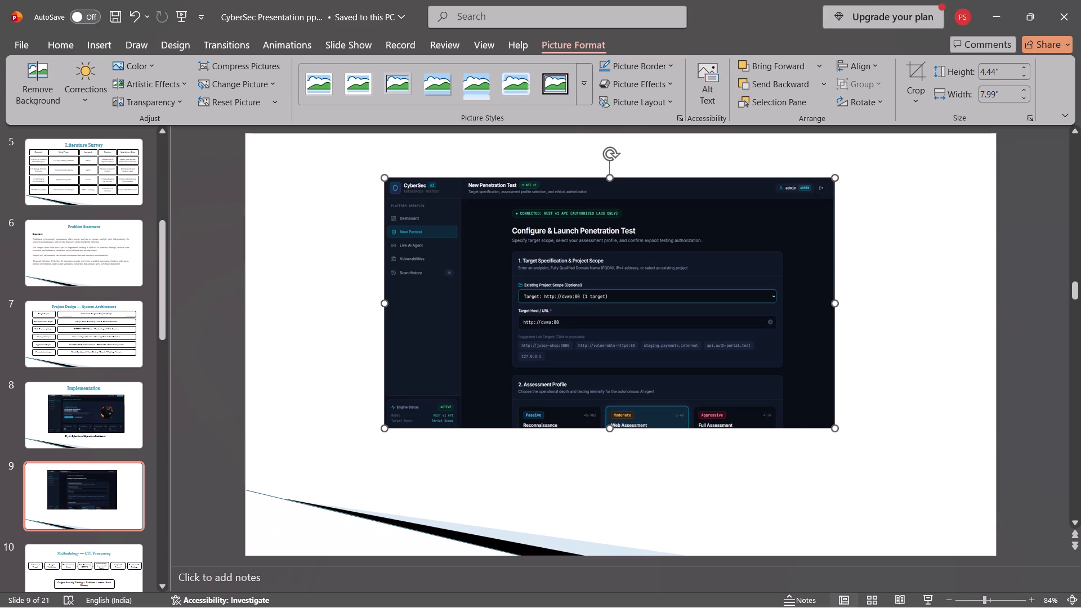
left_click_drag(833, 303, 916, 308)
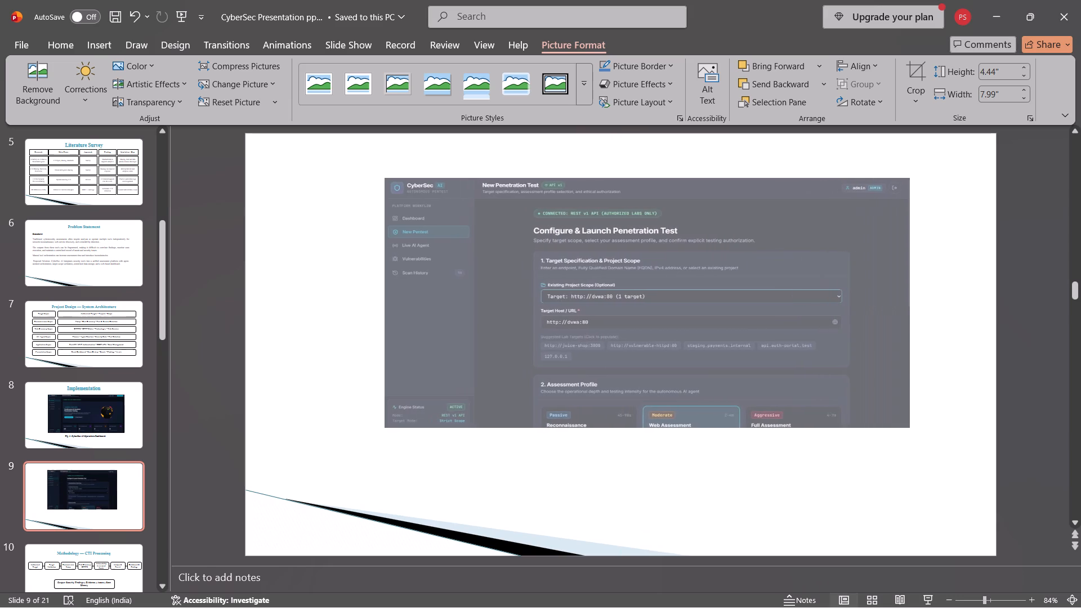
left_click_drag(916, 308, 927, 303)
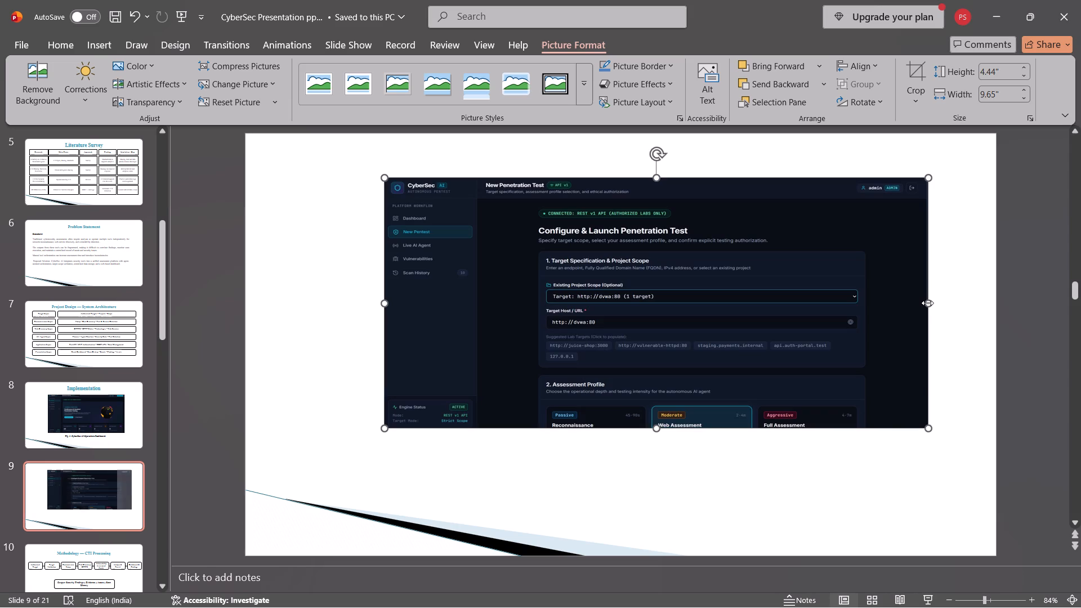
left_click_drag(930, 302, 910, 302)
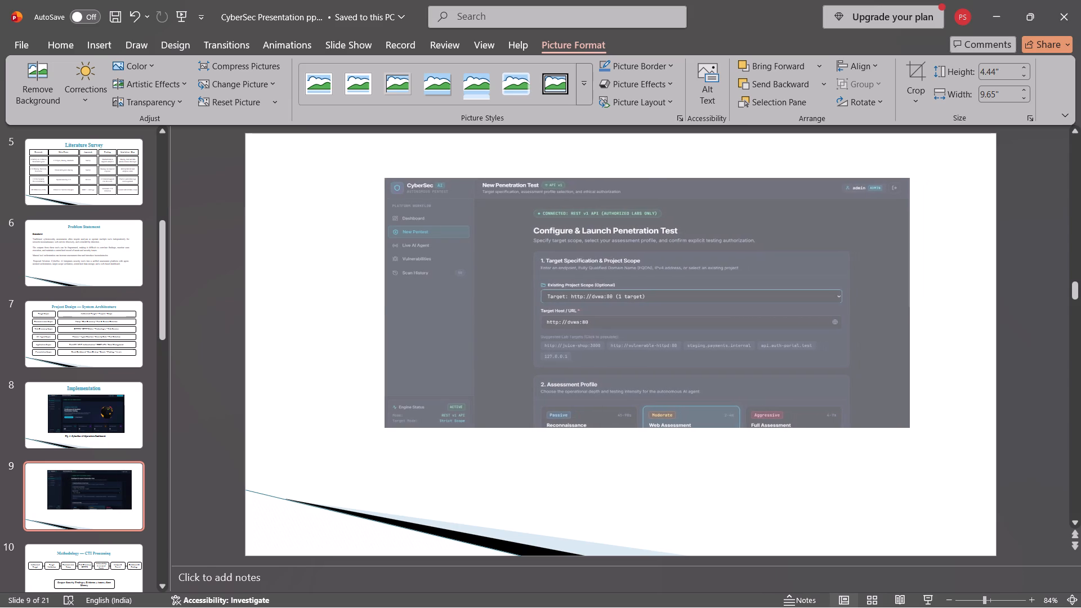
left_click_drag(910, 302, 910, 302)
left_click(910, 302)
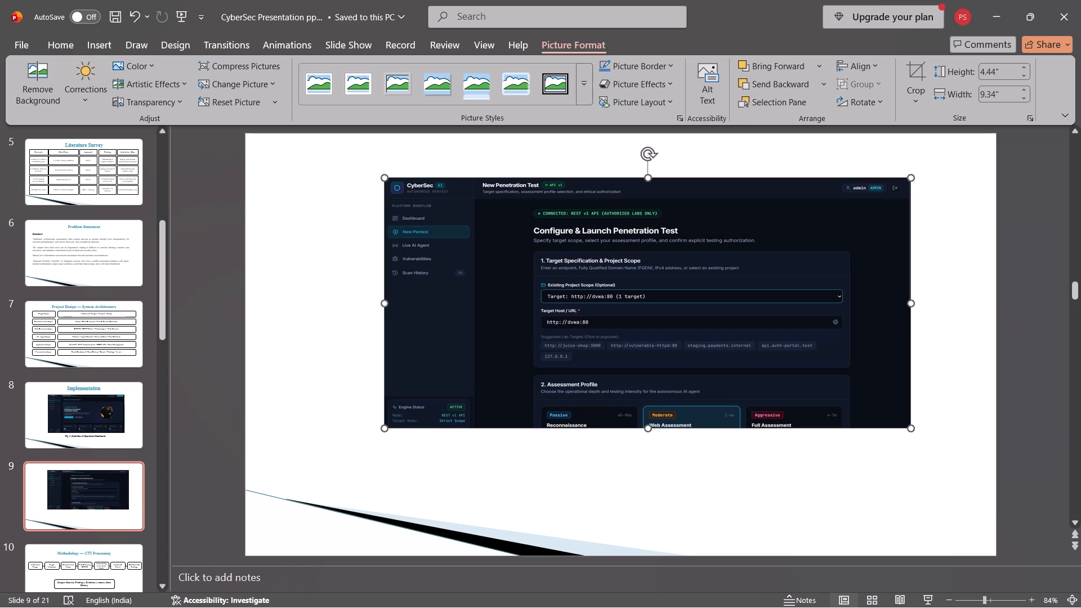
left_click_drag(914, 305, 905, 306)
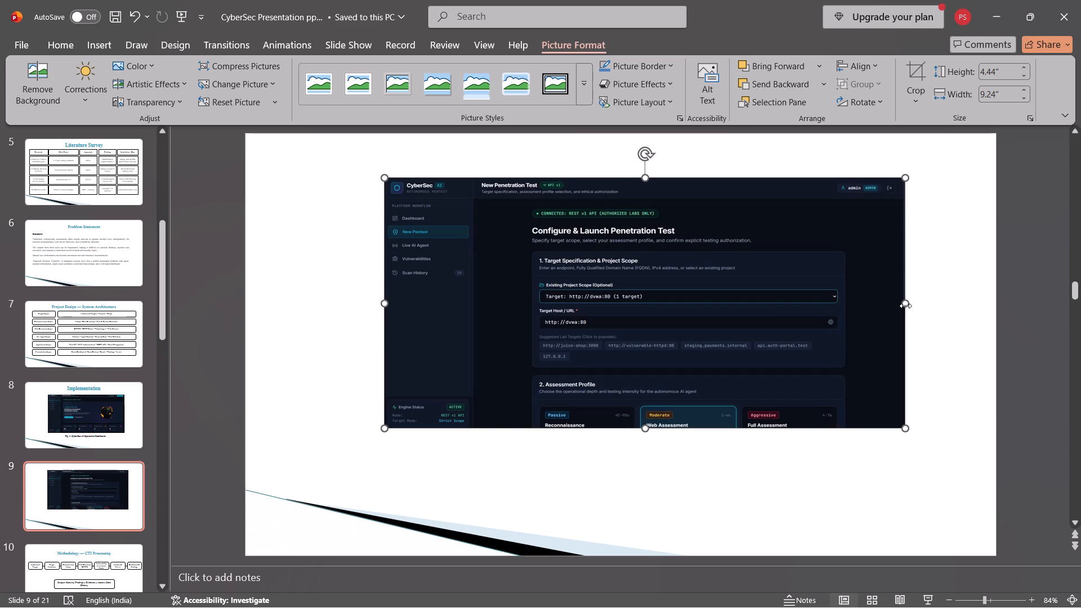
left_click(904, 305)
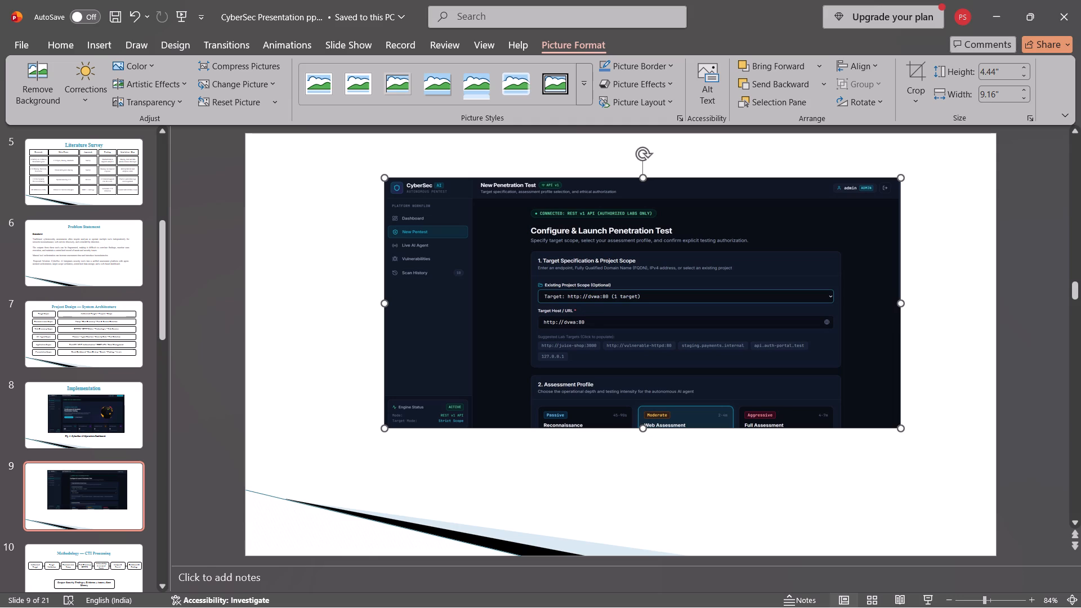
left_click_drag(749, 310, 739, 311)
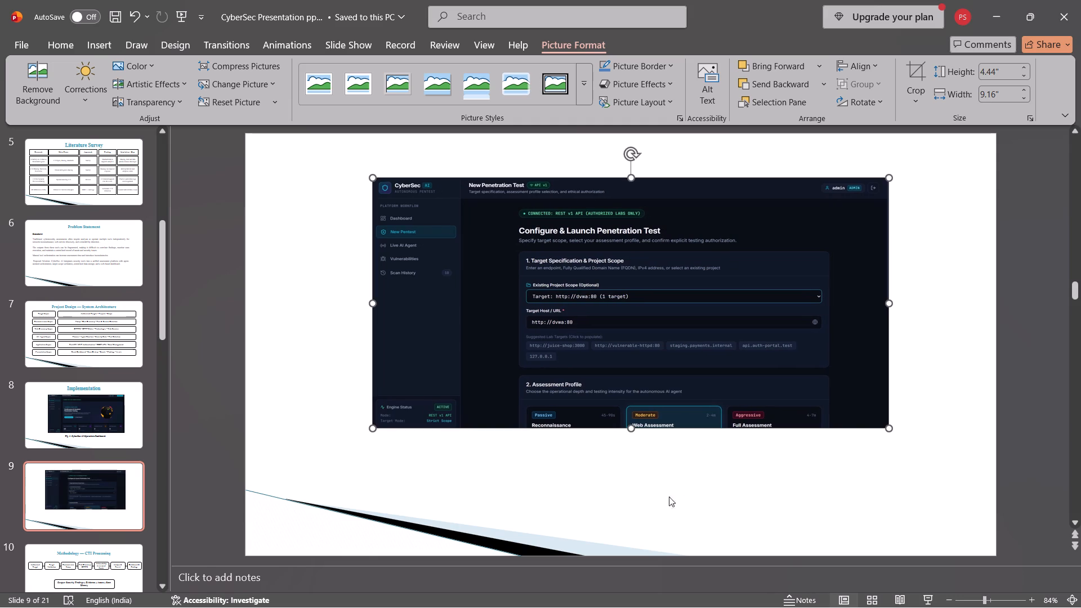
Add a text box with the copied caption "Fig. 2: New Penetration Test and Target Configuration" and place it beneath the picture.
double_click(638, 464)
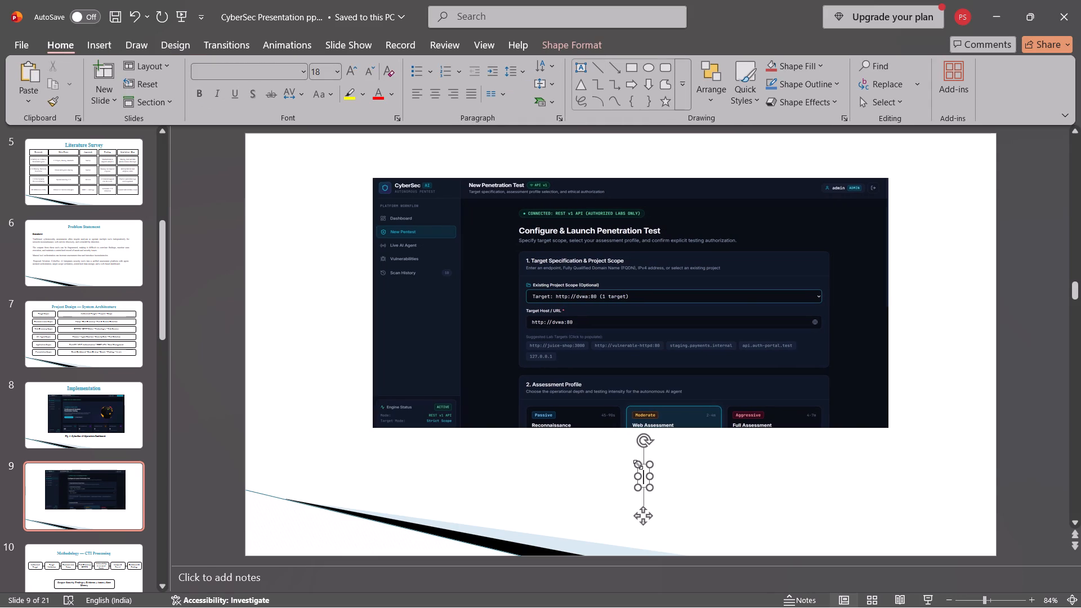
key("ctrl+v")
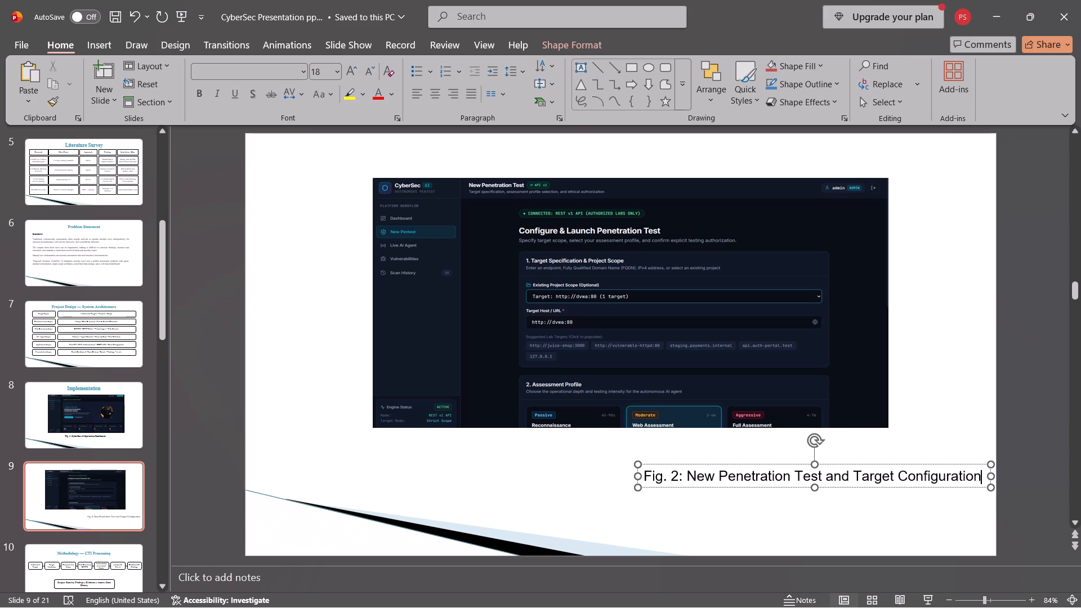
left_click_drag(729, 484, 549, 462)
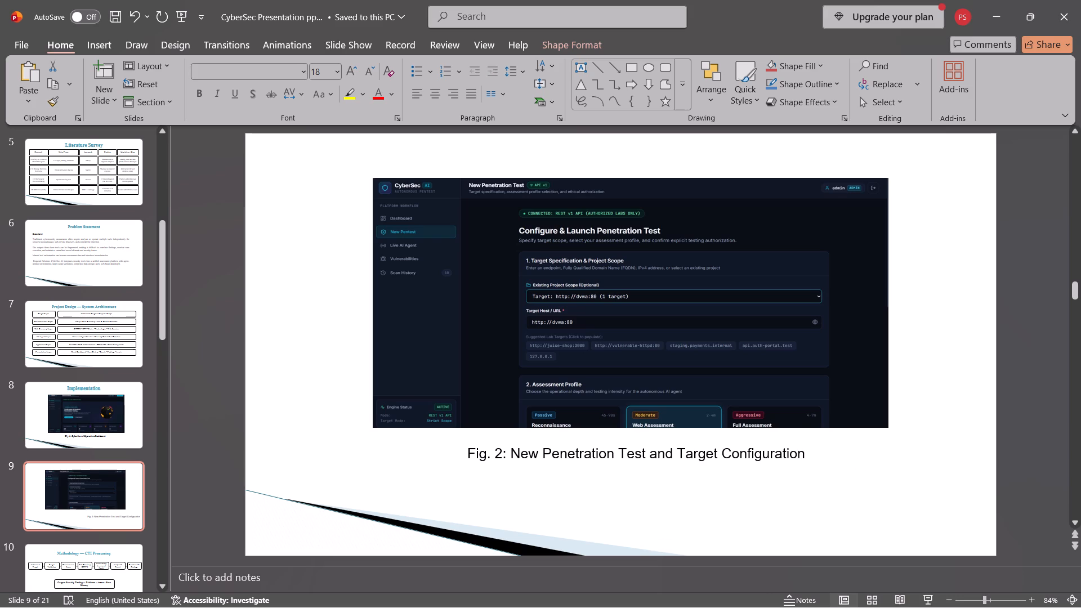
left_click_drag(549, 462, 540, 468)
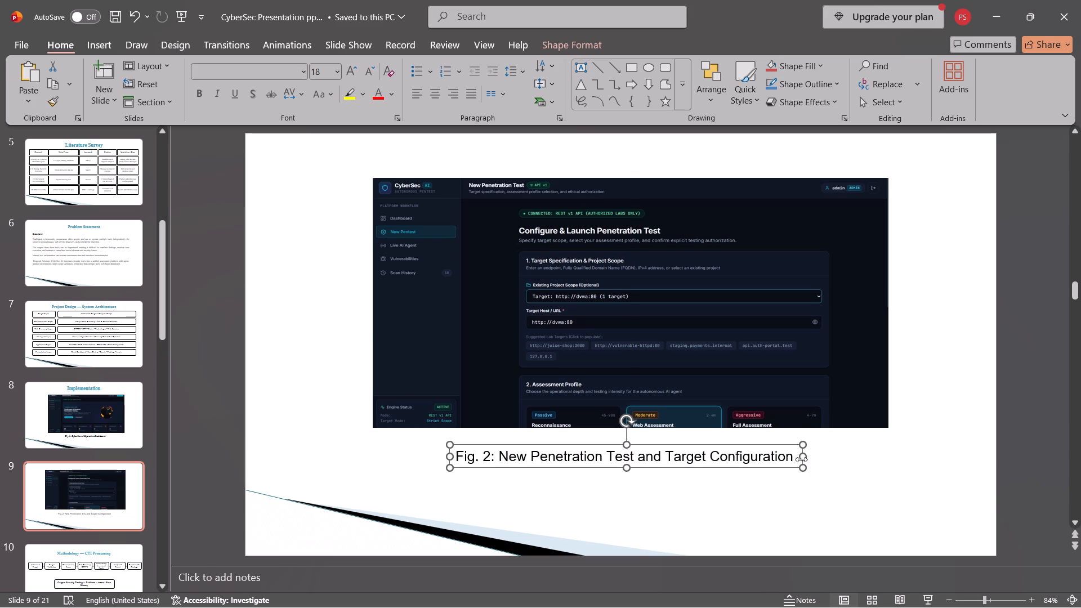
Format the entire Fig. 2 caption on slide 9 in bold Times New Roman.
left_click(790, 456)
left_click_drag(793, 456, 411, 458)
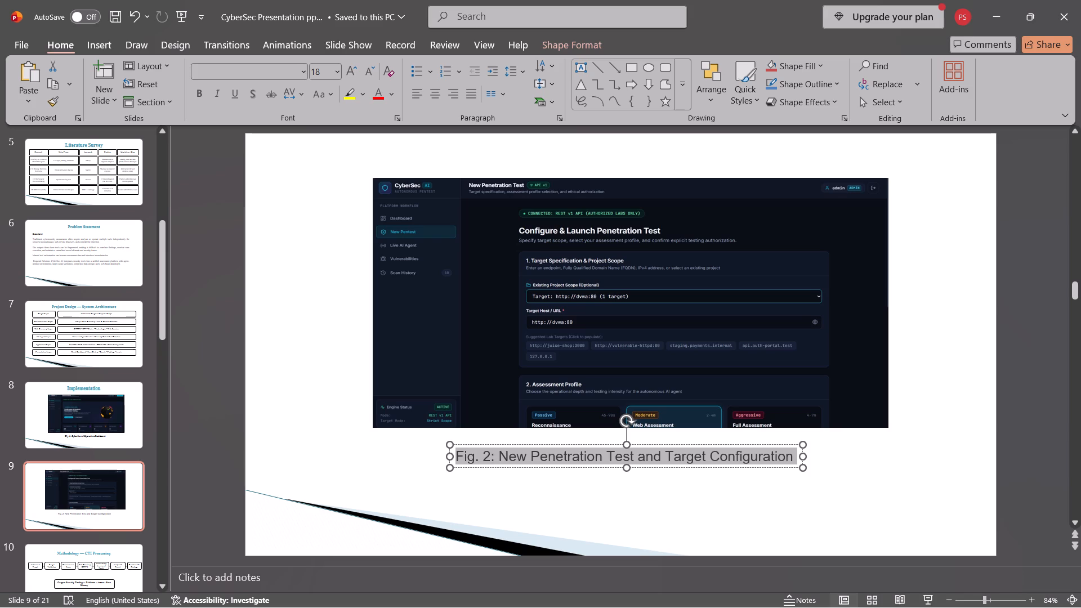
left_click_drag(411, 458, 394, 459)
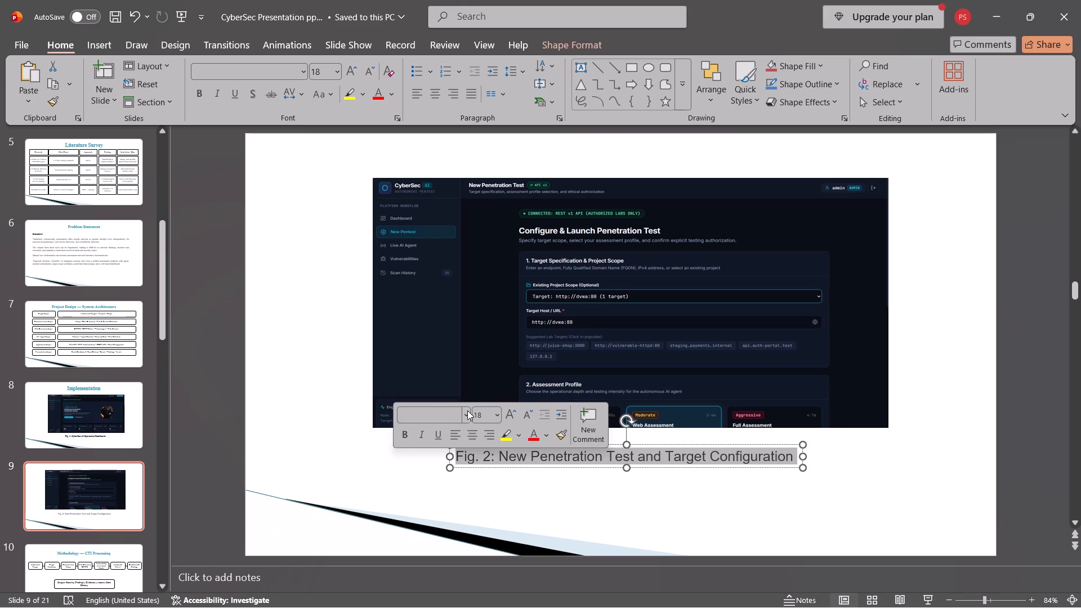
left_click(467, 410)
type("tim")
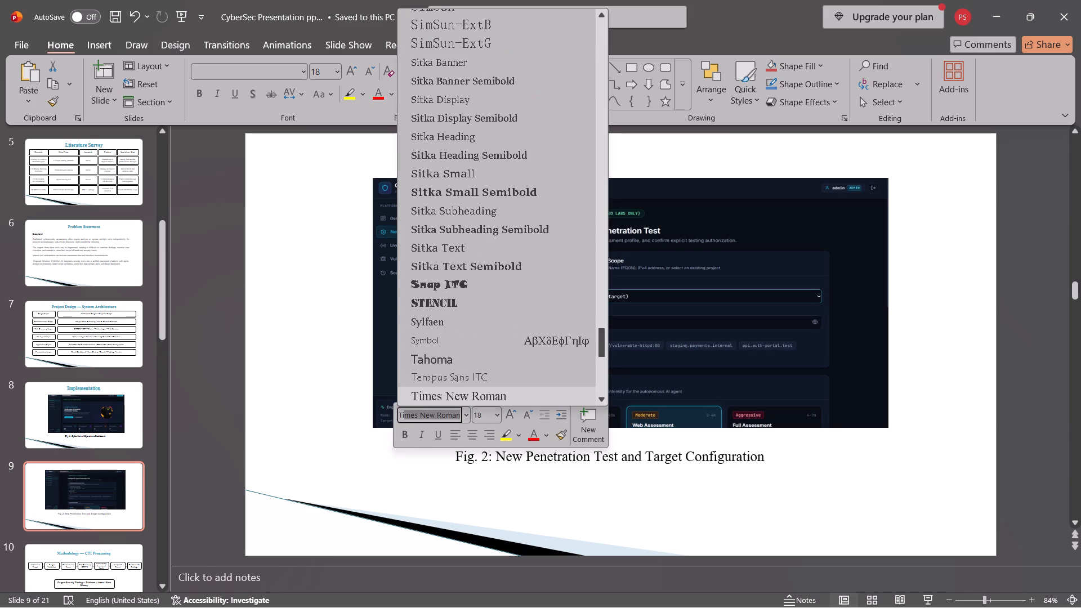
key("Return")
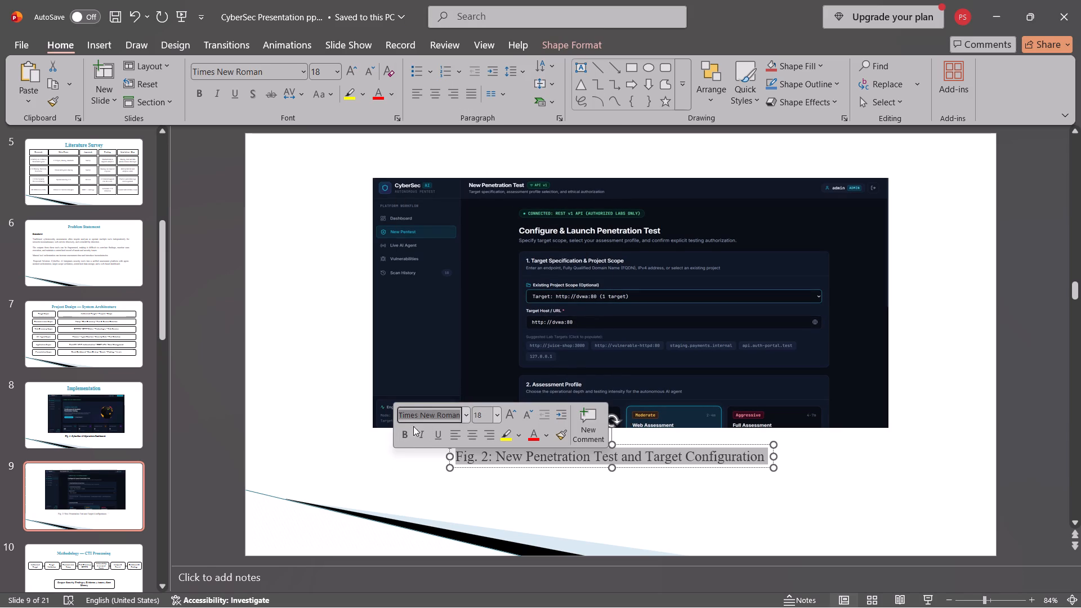
left_click(404, 432)
left_click(565, 508)
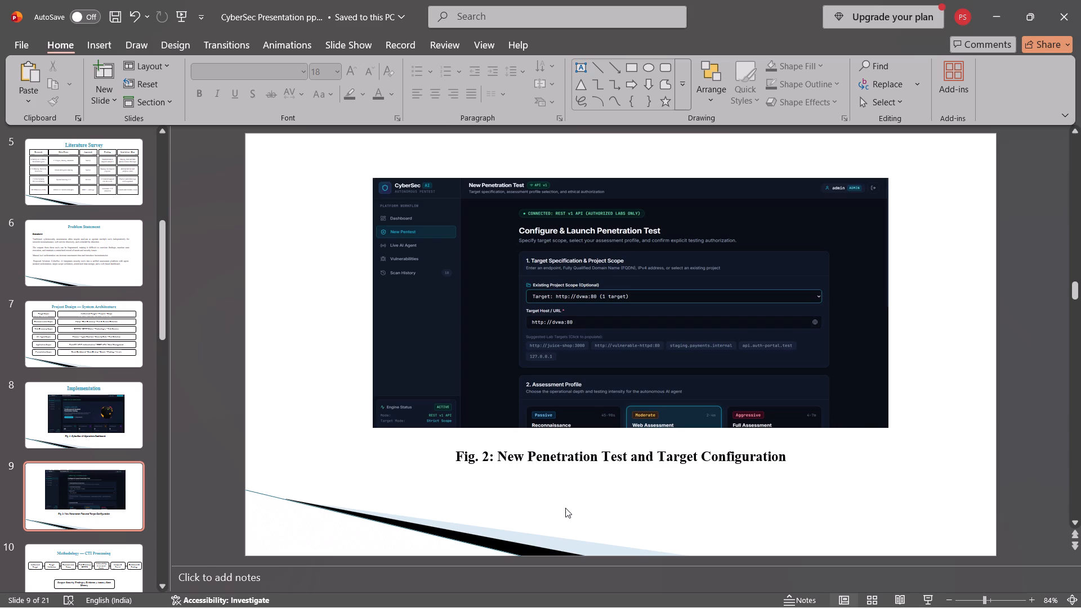
Move the Fig. 2 caption on slide 9 slightly closer to the picture and centre it beneath it.
scroll(565, 508, "up", 2)
scroll(565, 508, "down", 1)
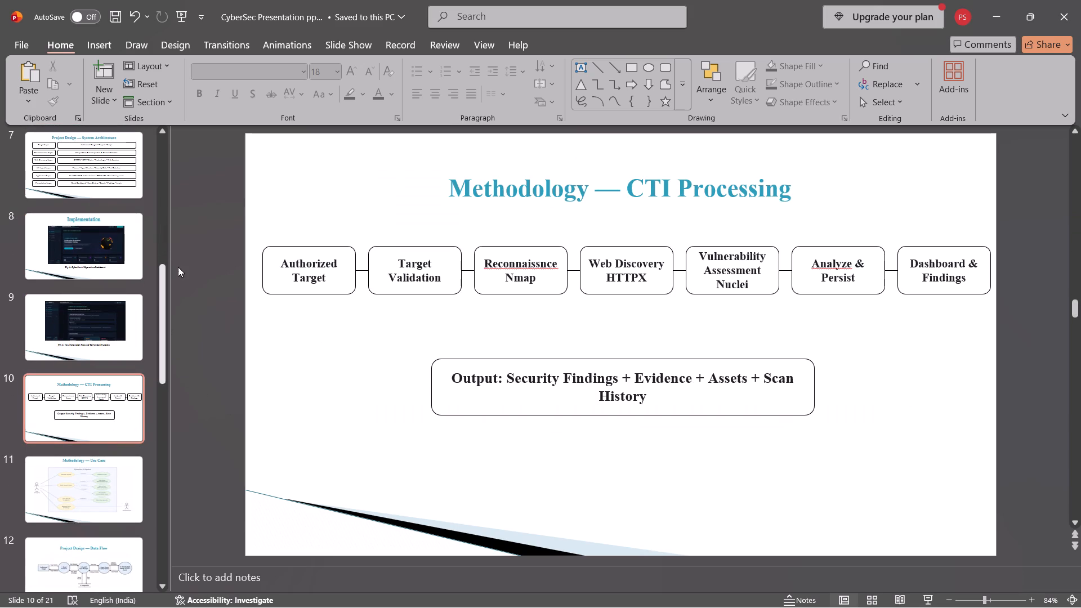
left_click(136, 244)
left_click(87, 324)
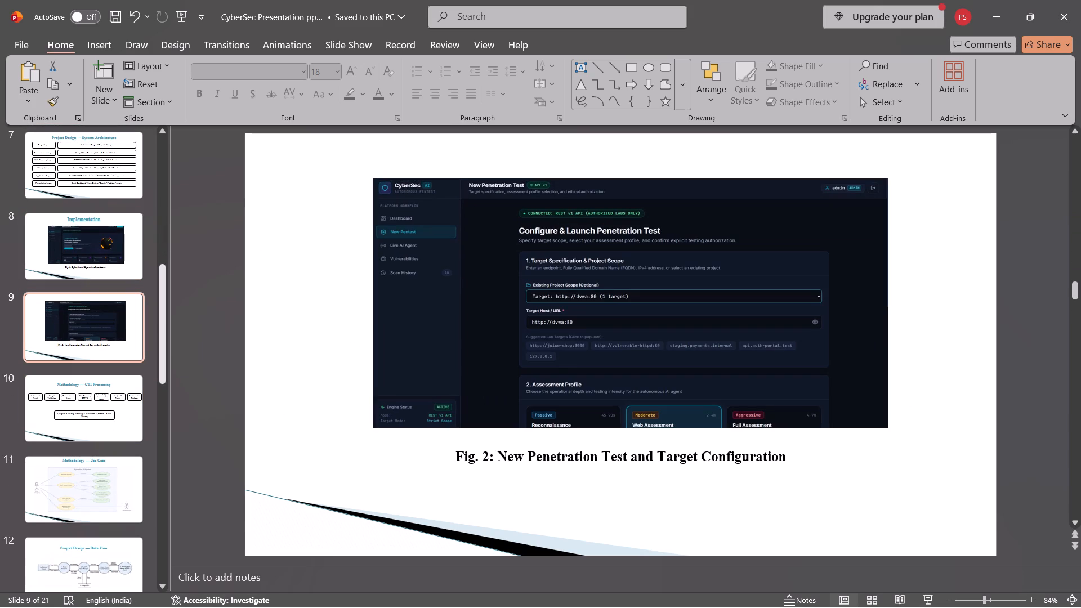
left_click(556, 460)
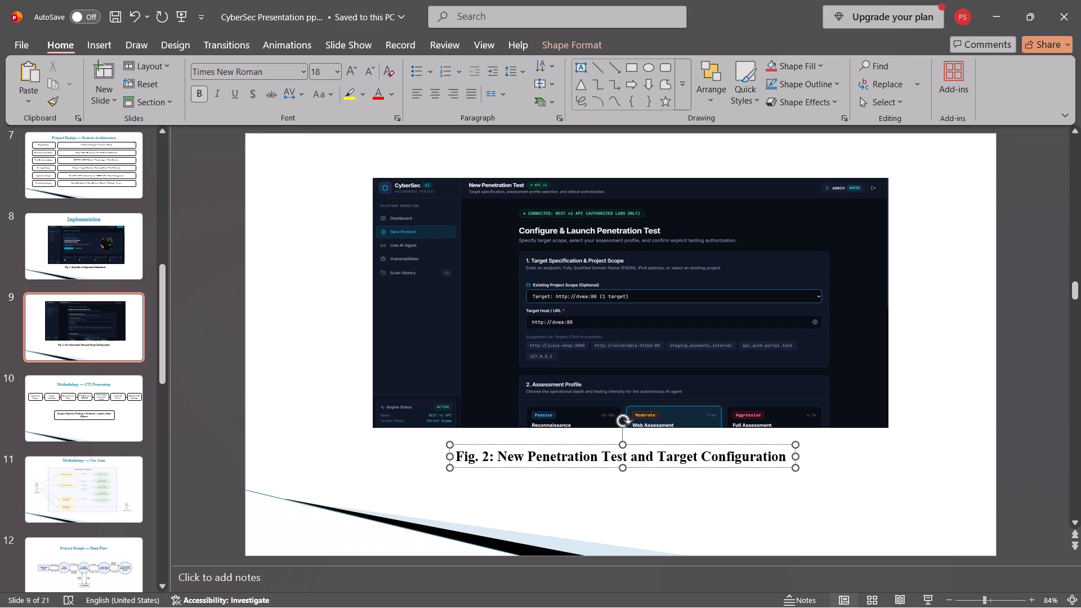
left_click_drag(520, 447, 525, 437)
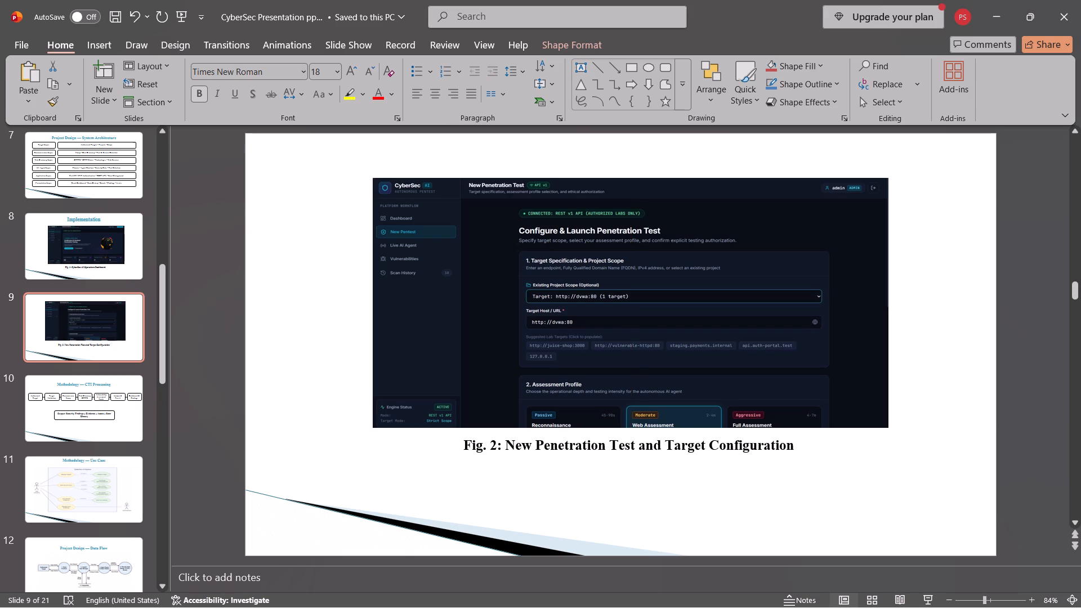
left_click_drag(525, 437, 524, 440)
left_click(554, 550)
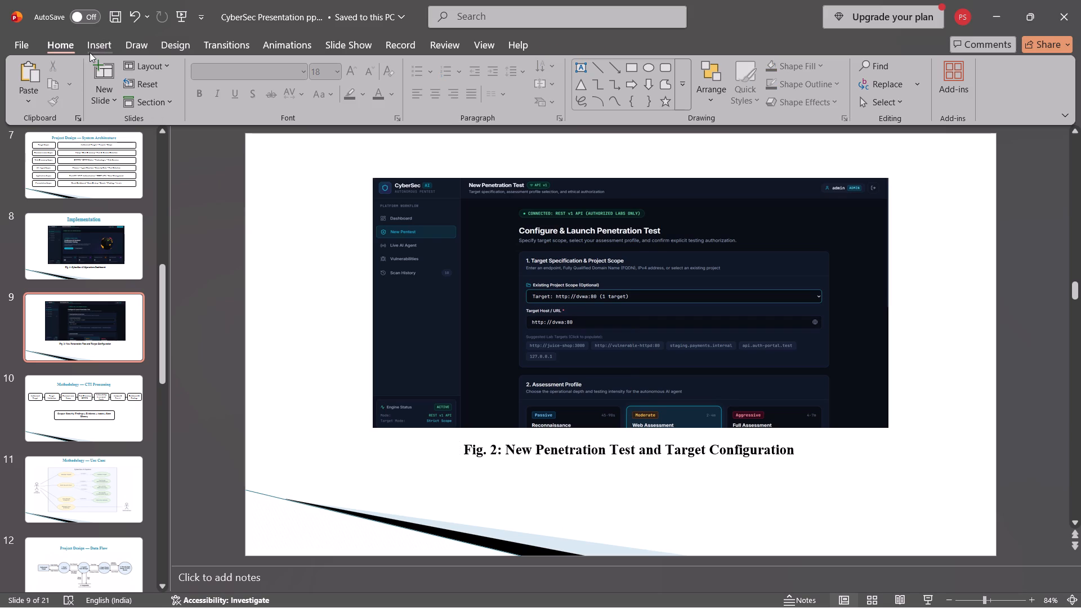
Open the layout choices for adding a new slide after slide 9.
left_click(101, 97)
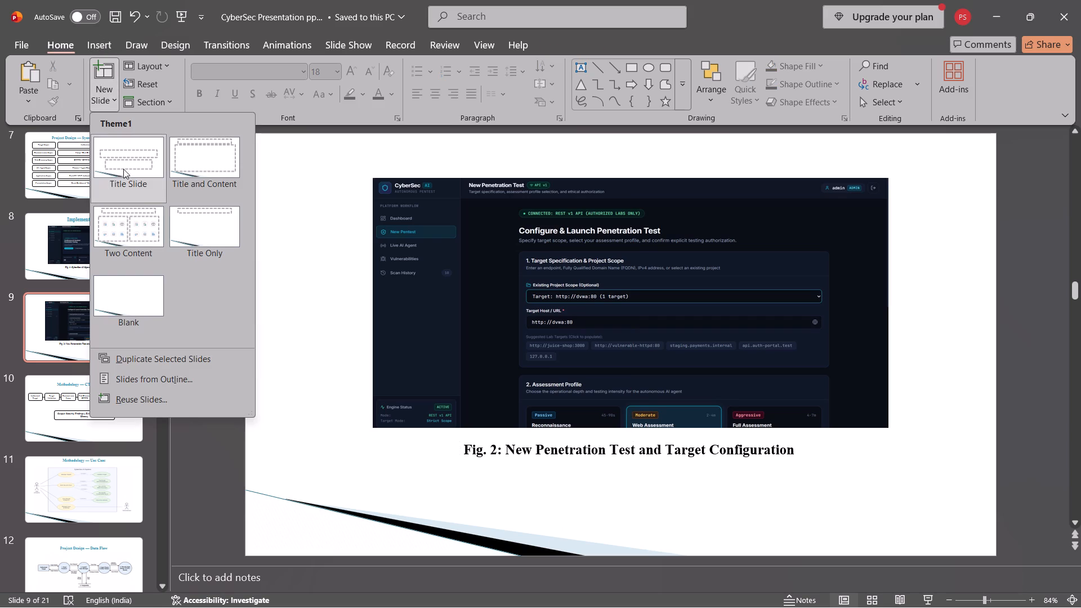
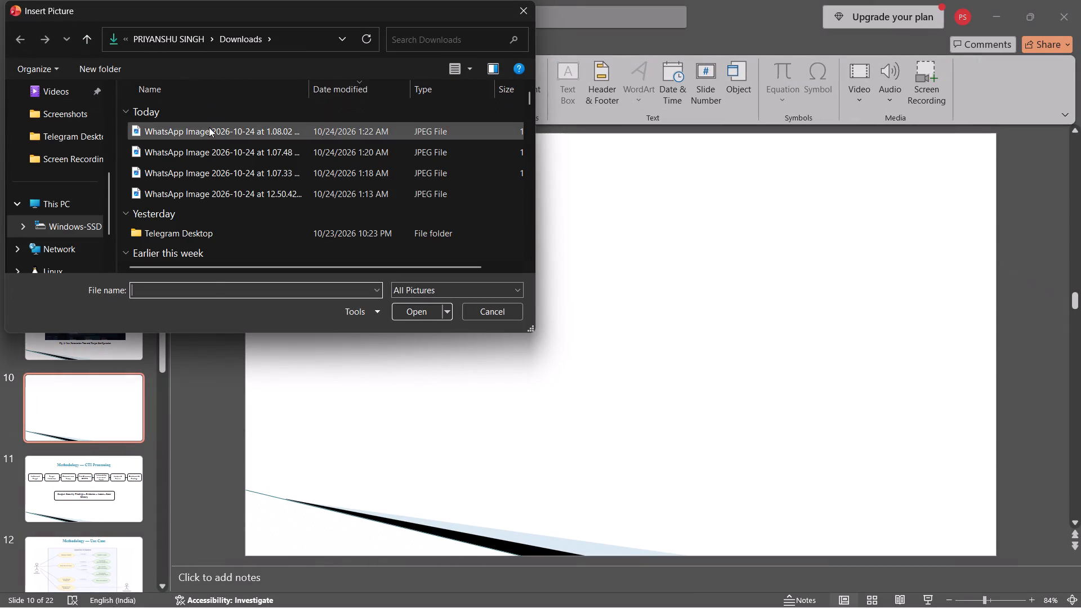
Insert the downloaded picture "WhatsApp Image 2026-10-24 at 1.08.02" on slide 10.
left_click(209, 127)
left_click(414, 311)
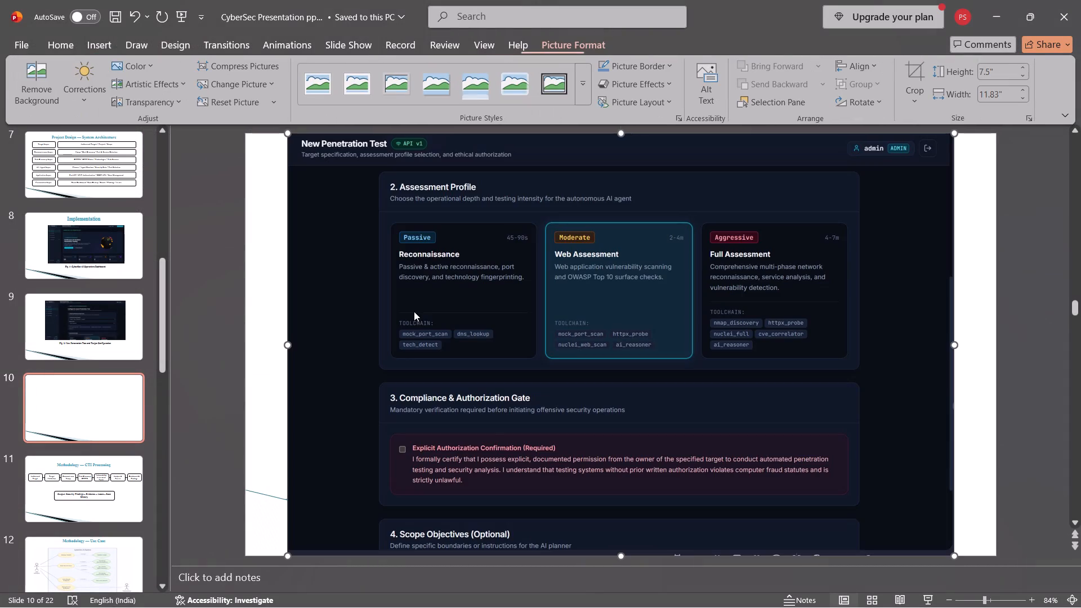
Shrink the assessment profile screenshot on slide 10 to about 10.43" wide by 5.28" high, shifting it towards the slide's right side.
left_click_drag(957, 345, 831, 360)
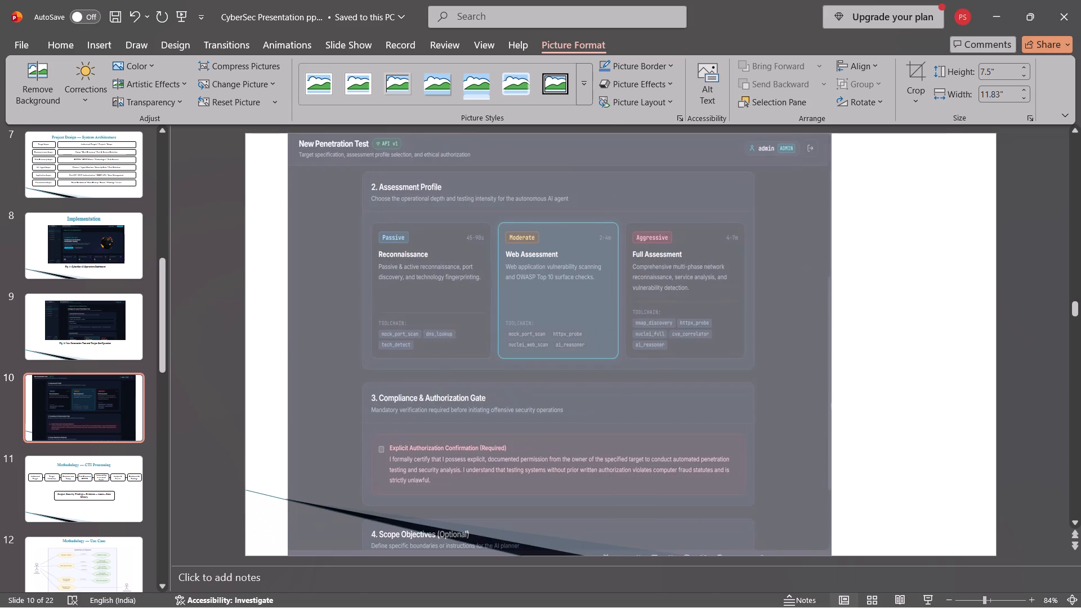
left_click_drag(831, 360, 891, 356)
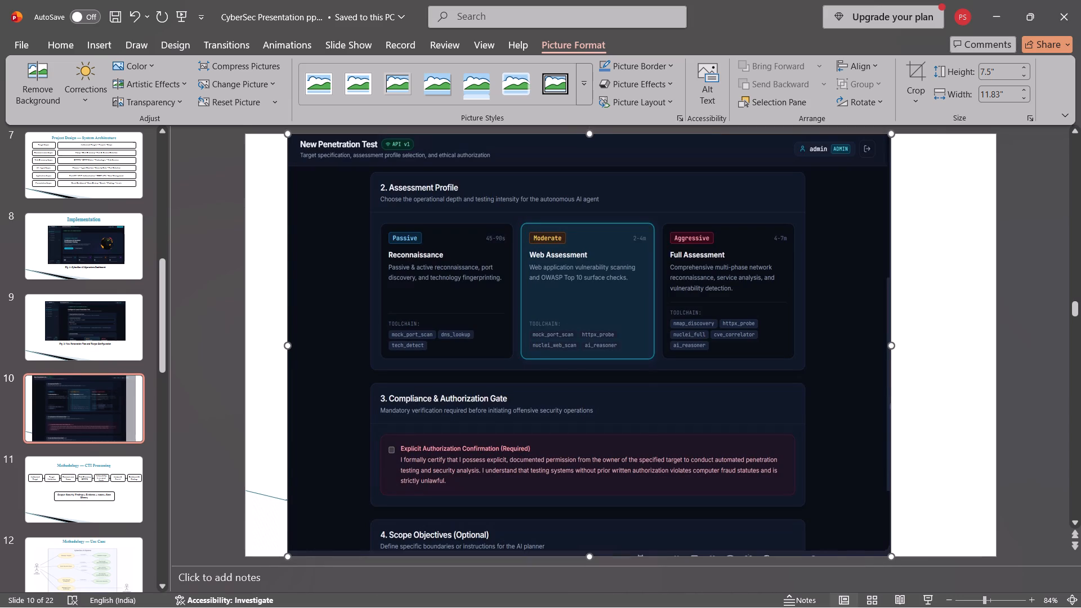
left_click_drag(289, 350, 313, 350)
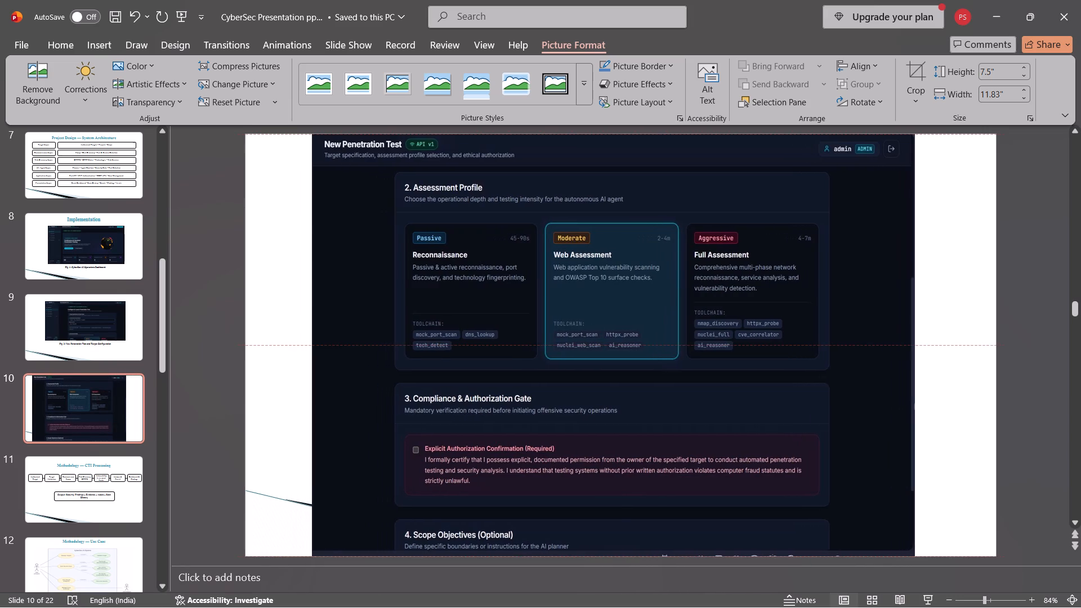
left_click_drag(313, 350, 334, 351)
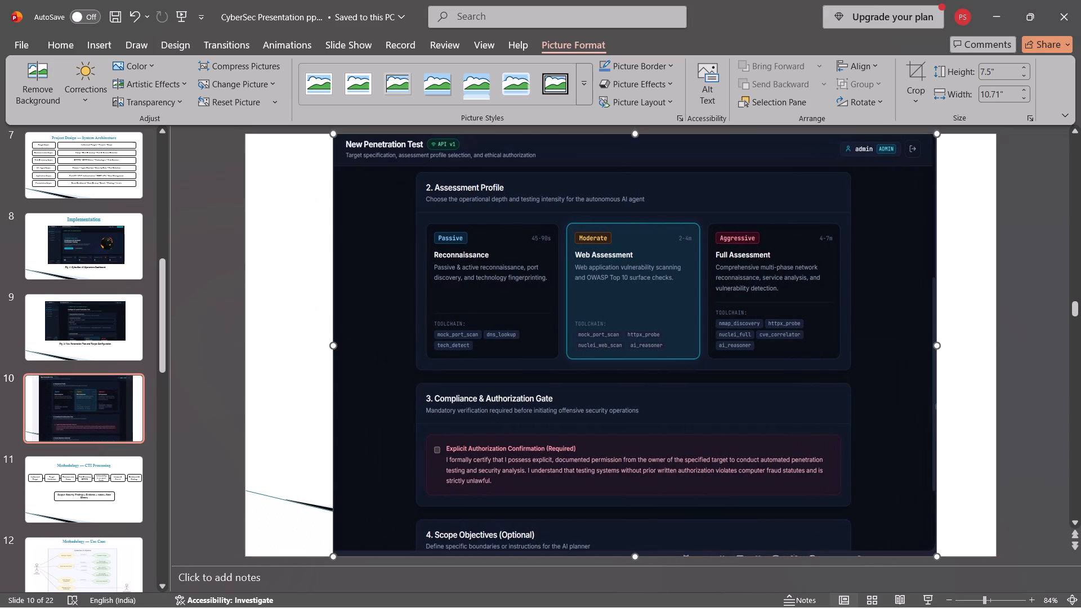
left_click_drag(334, 349, 350, 350)
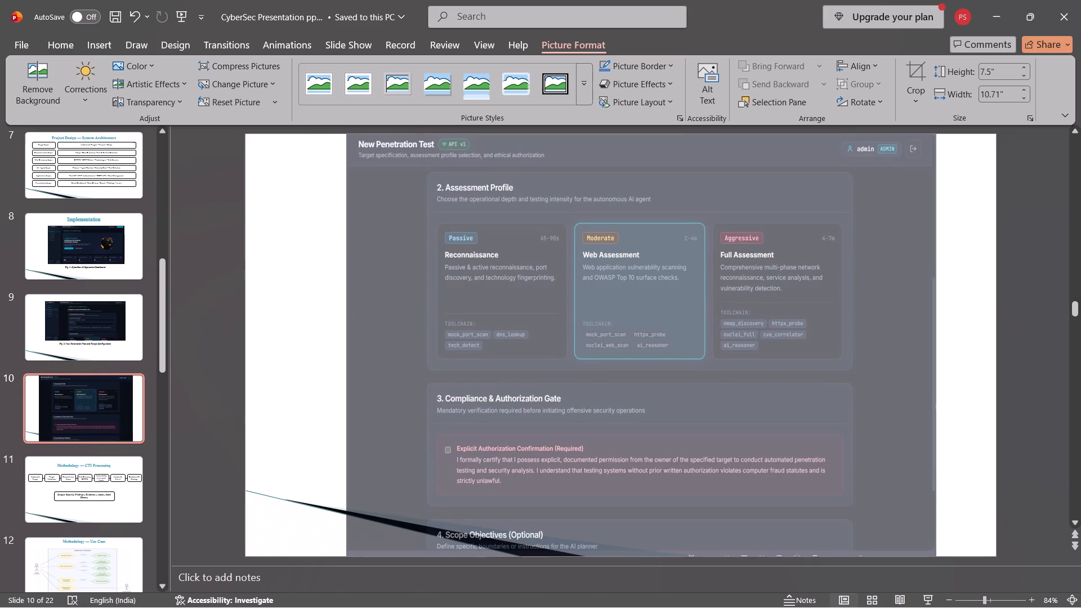
left_click_drag(350, 350, 349, 351)
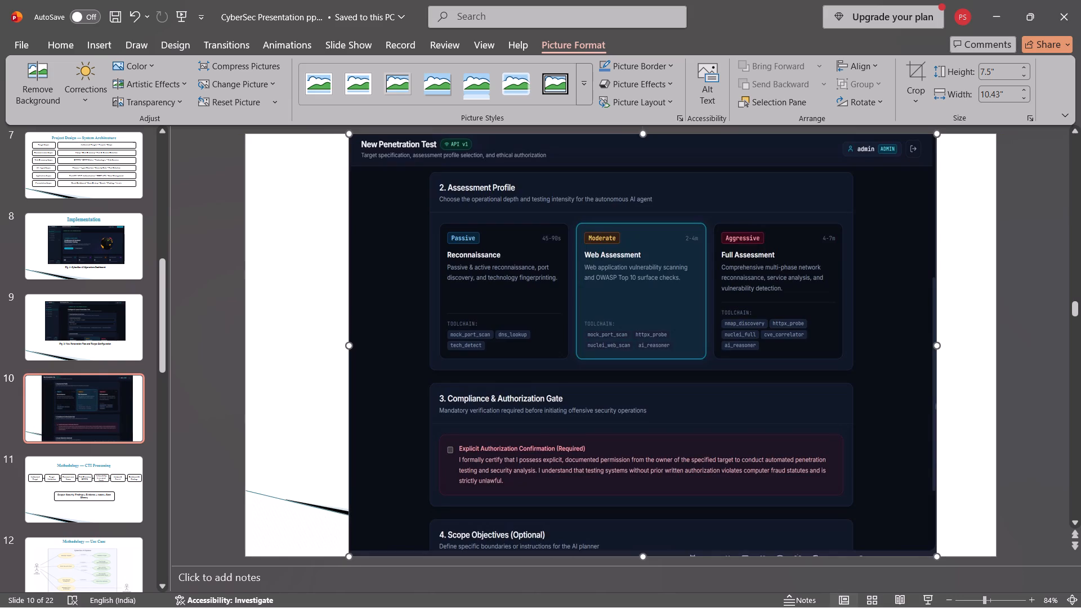
left_click_drag(641, 552, 637, 414)
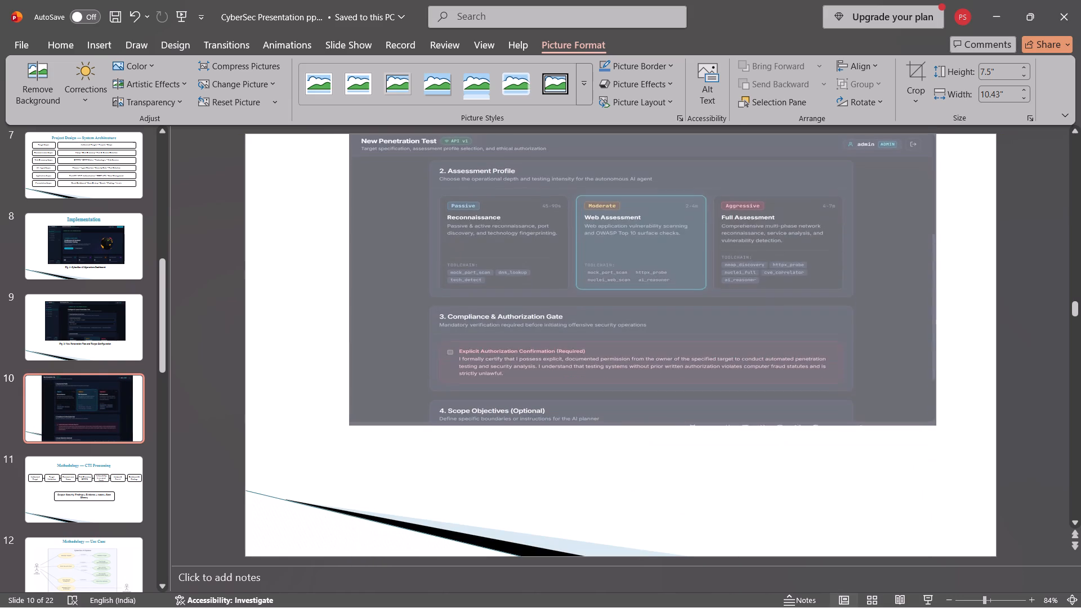
left_click_drag(637, 414, 634, 437)
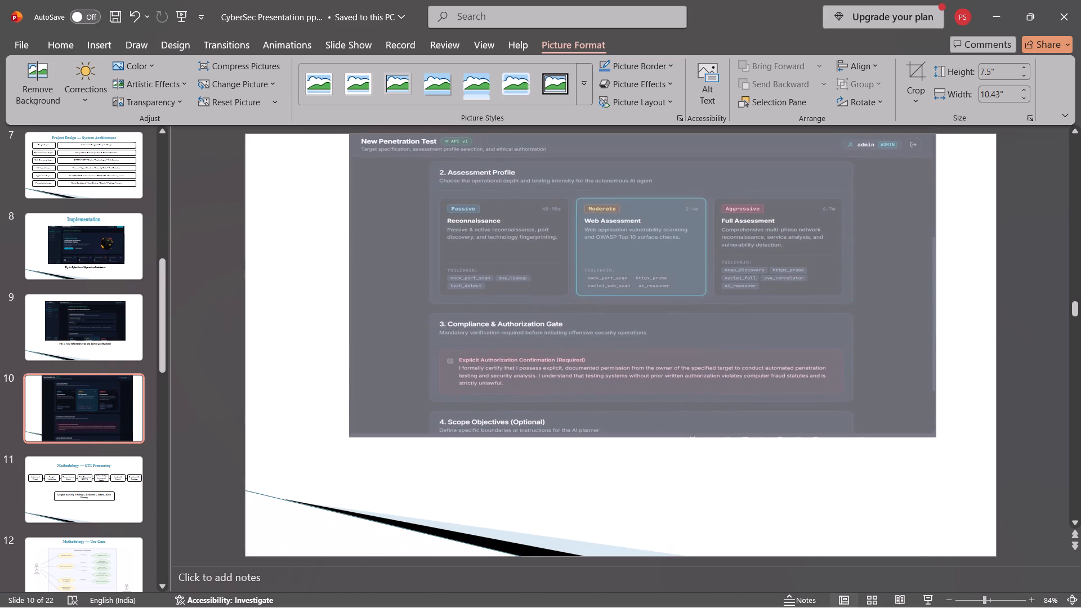
left_click_drag(634, 437, 634, 431)
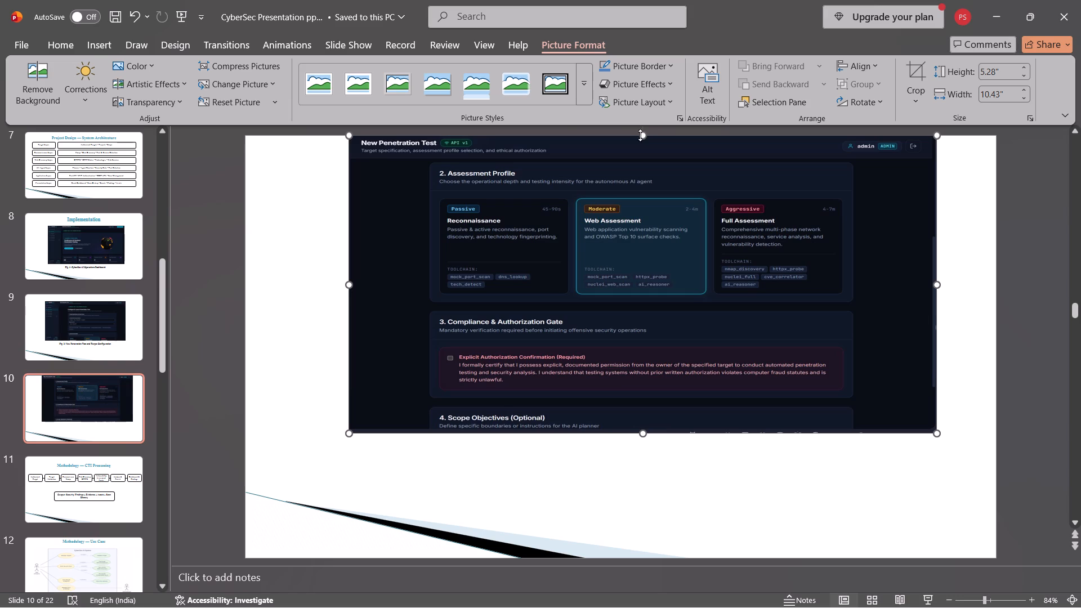
Resize the assessment profile screenshot on slide 10 to about 4.67" high by 9.77" wide, leaving space above and below it.
left_click_drag(641, 137, 638, 182)
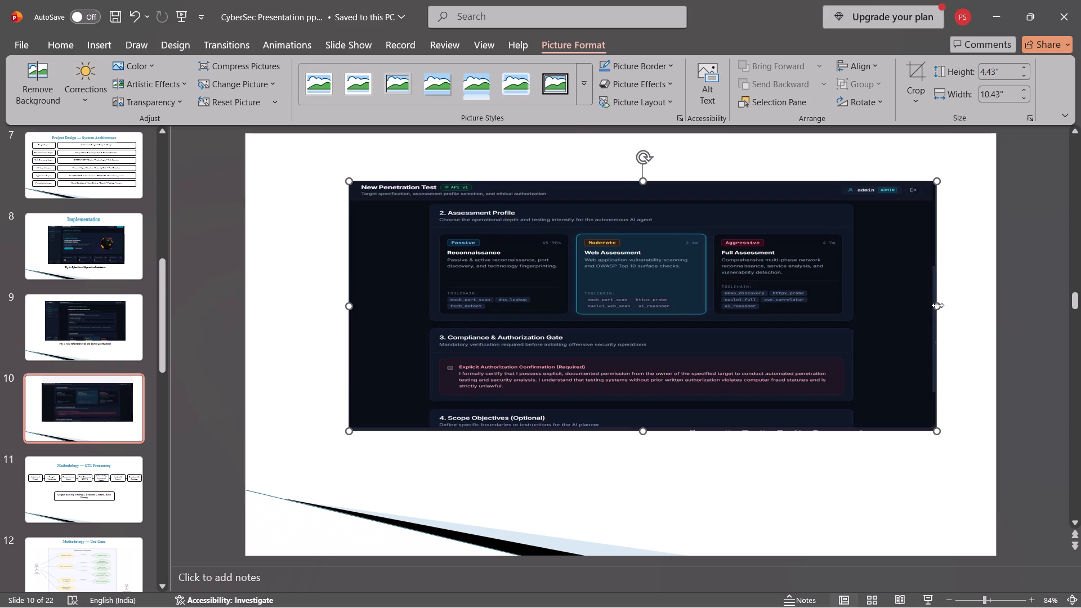
left_click_drag(937, 305, 905, 305)
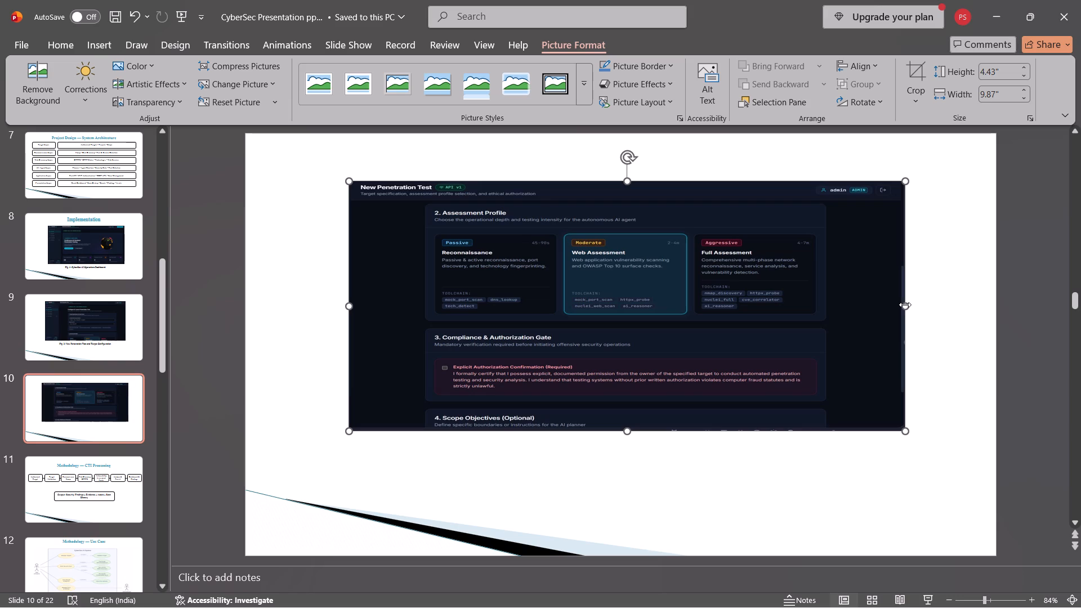
left_click(629, 182)
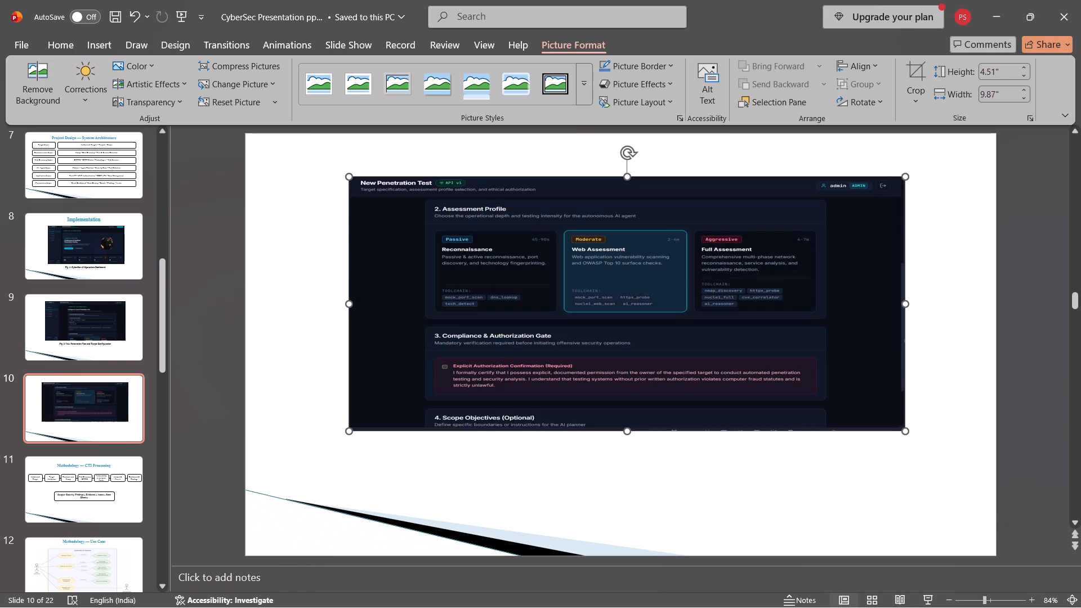
left_click_drag(628, 431, 629, 439)
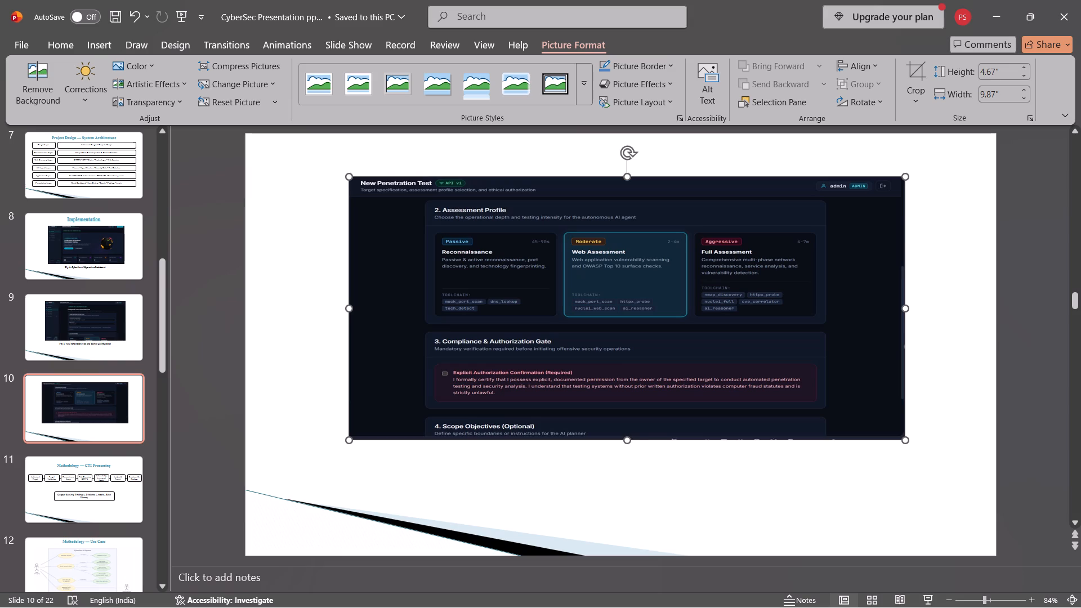
left_click_drag(905, 309, 899, 308)
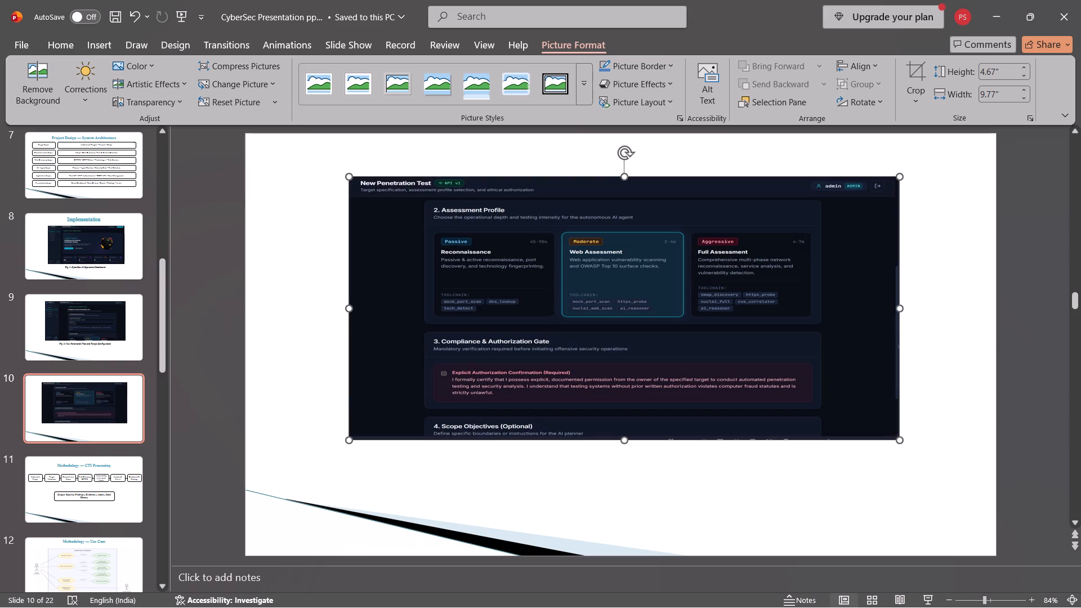
Paste the copied caption "Fig. 3: Assessment Profile Selection and Authorization Gate" onto slide 10 and centre it just beneath the picture.
left_click(556, 461)
double_click(574, 473)
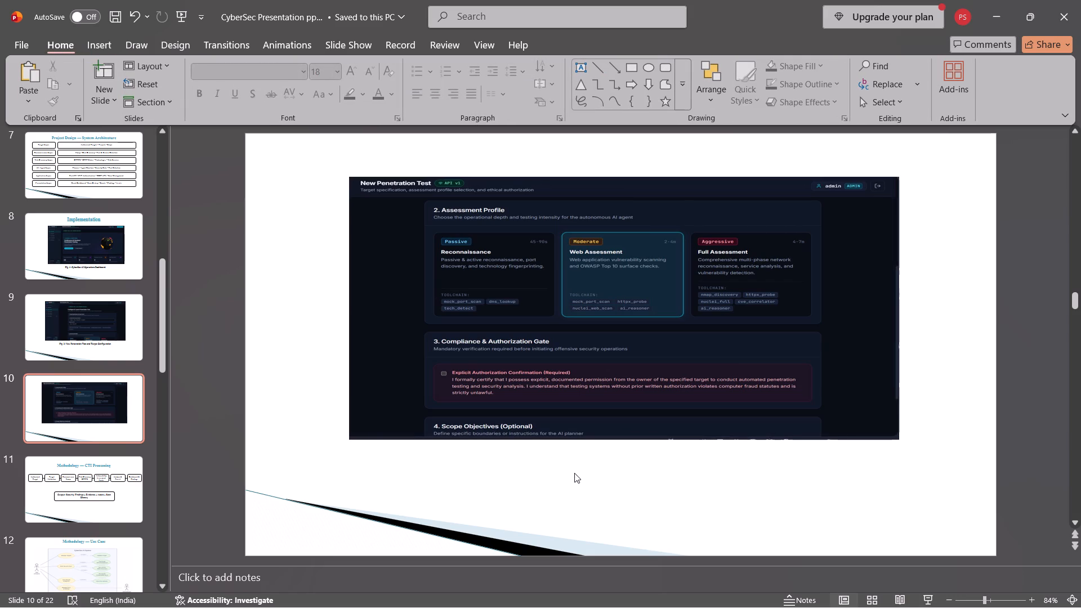
key("ctrl+v")
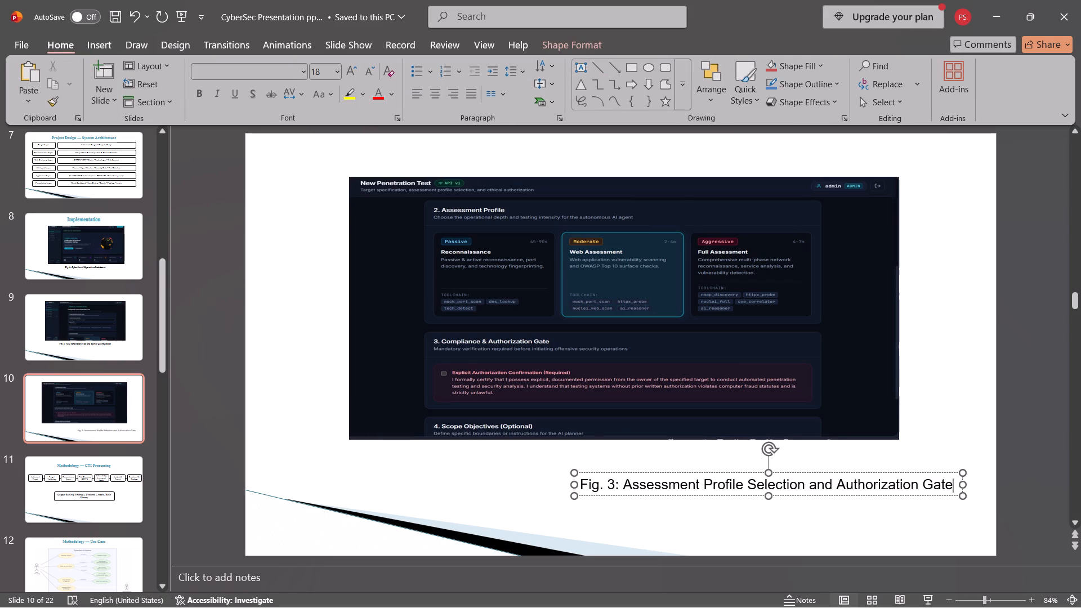
left_click_drag(695, 493, 554, 464)
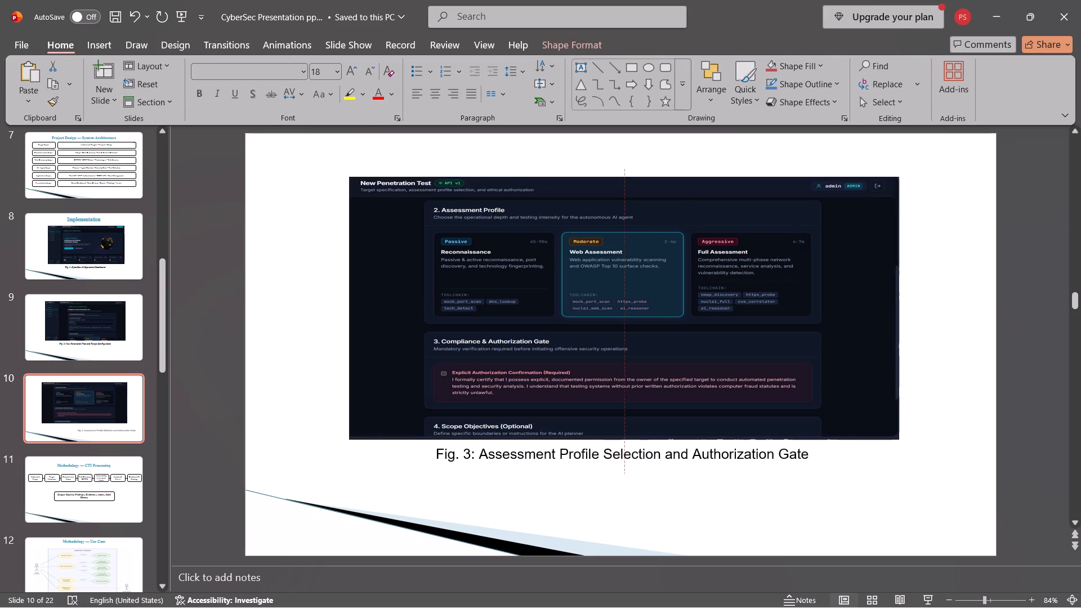
left_click_drag(554, 464, 566, 464)
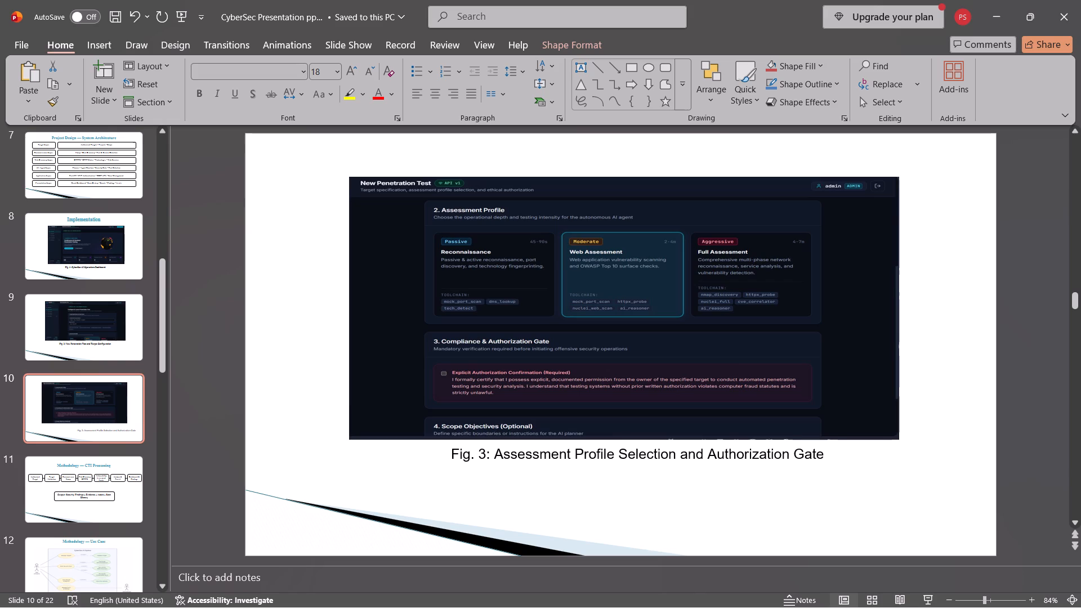
left_click_drag(566, 464, 548, 462)
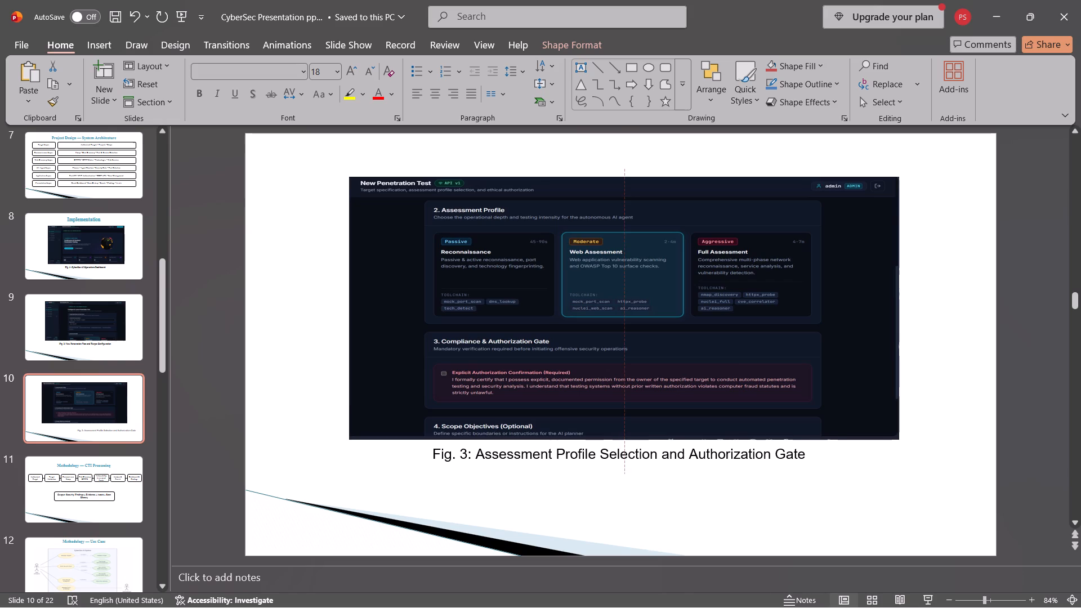
left_click_drag(548, 462, 551, 463)
left_click_drag(551, 463, 552, 469)
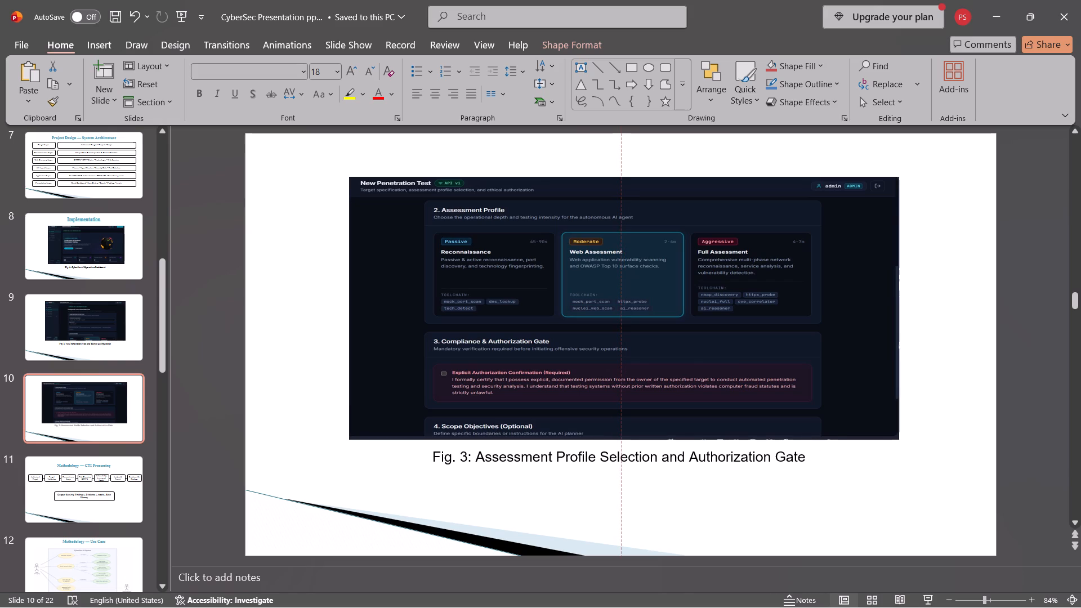
left_click_drag(552, 469, 553, 469)
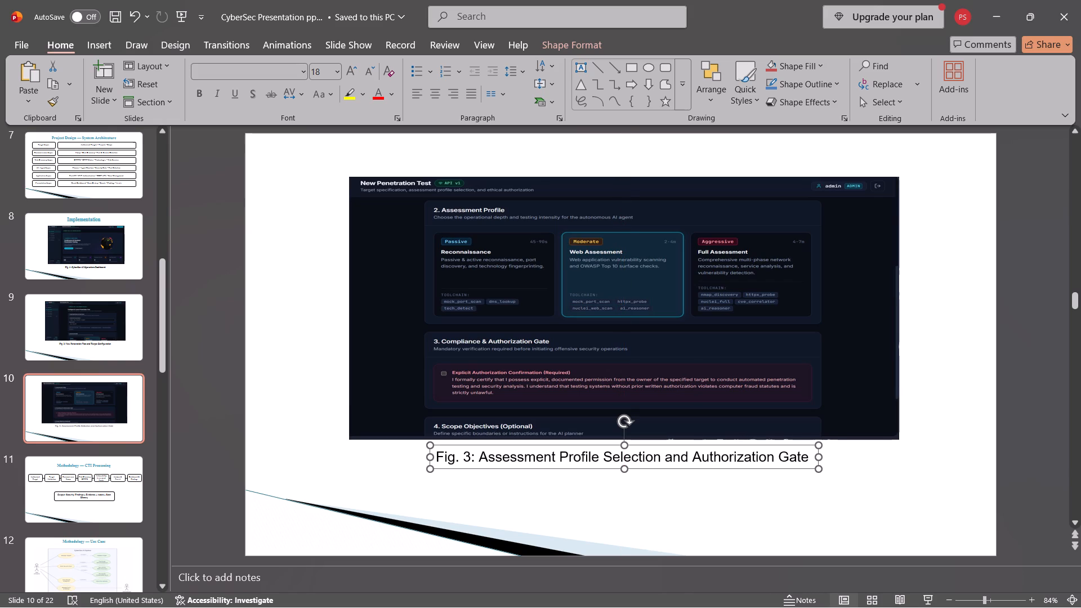
Format the entire Fig. 3 caption on slide 10 in bold Times New Roman.
left_click(560, 465)
left_click_drag(439, 455, 798, 423)
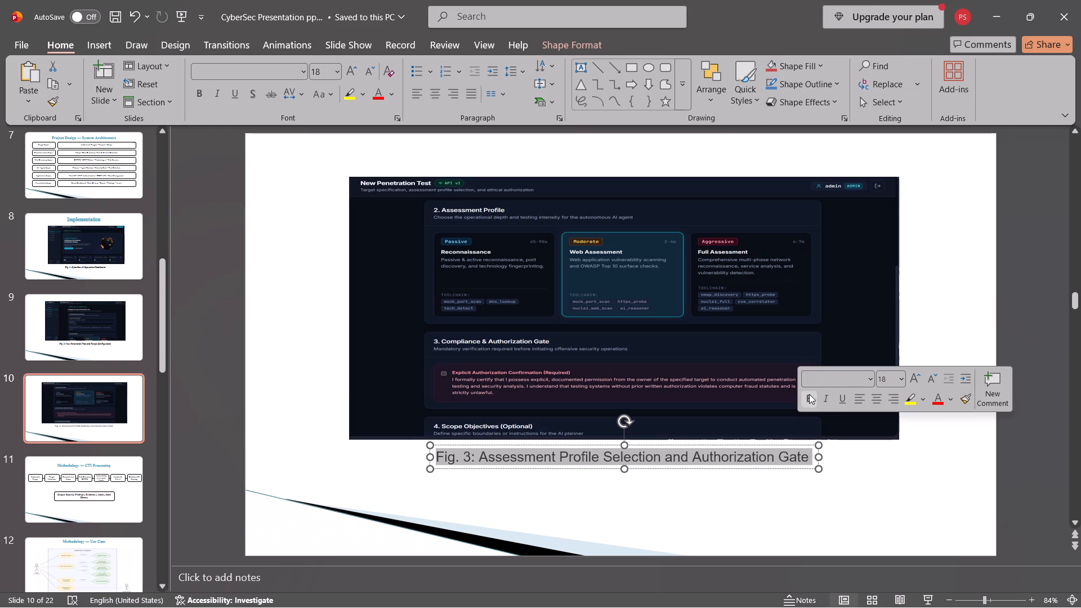
left_click(808, 395)
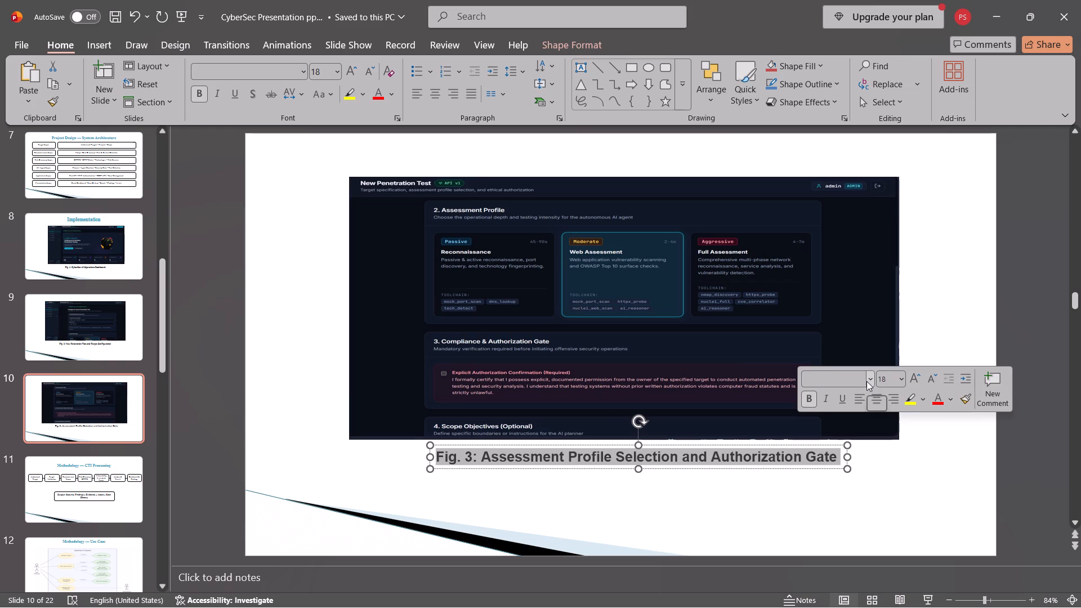
left_click(842, 379)
key("shift+t")
type("im")
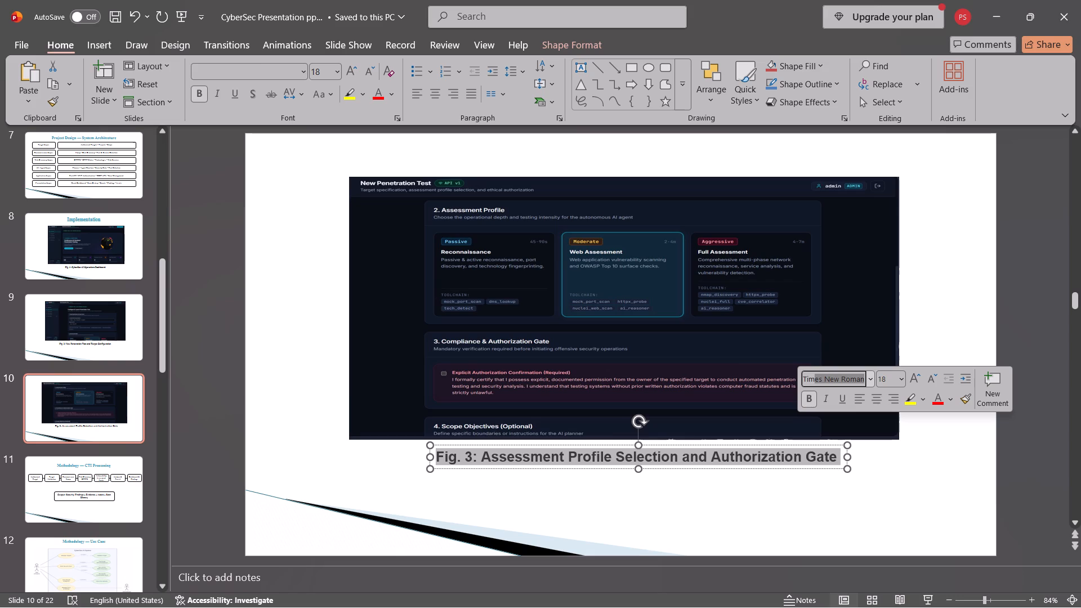
key("Return")
left_click(892, 470)
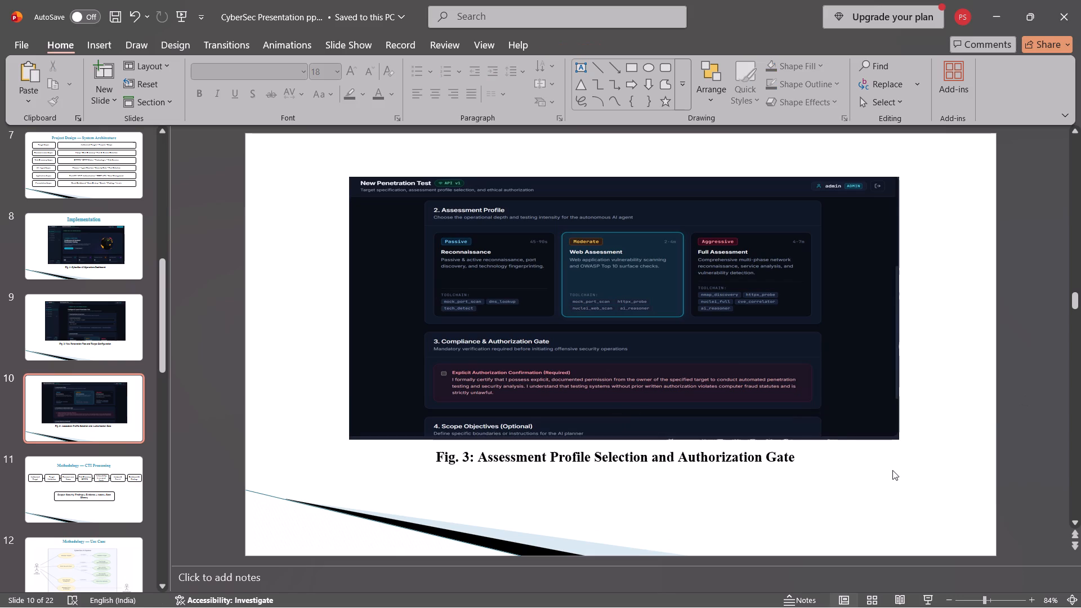
Compare the picture and caption layouts on slides 8 and 9.
left_click(110, 312)
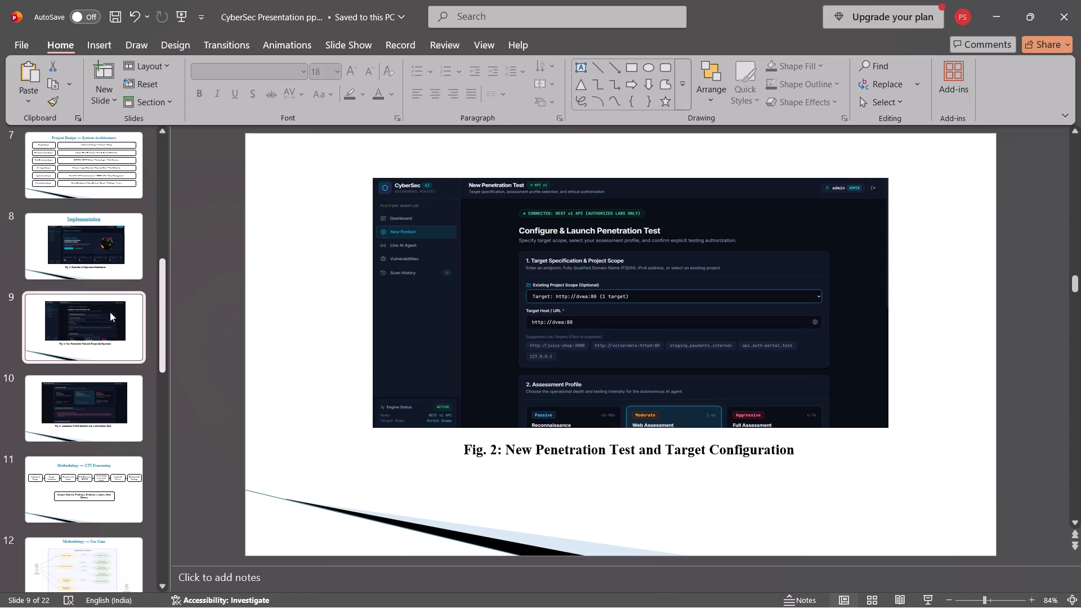
left_click(70, 265)
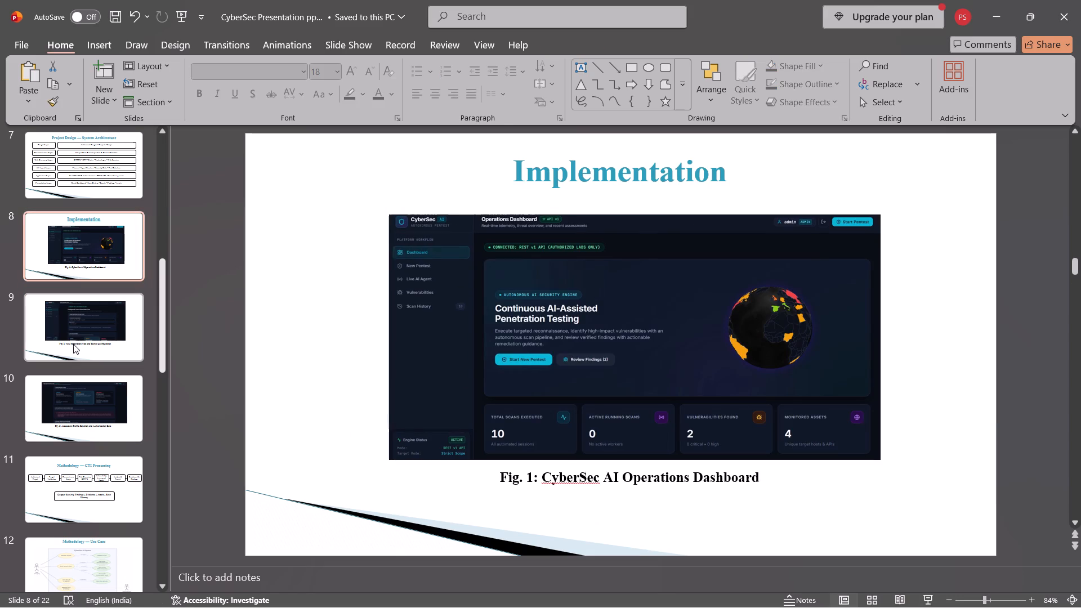
left_click(74, 346)
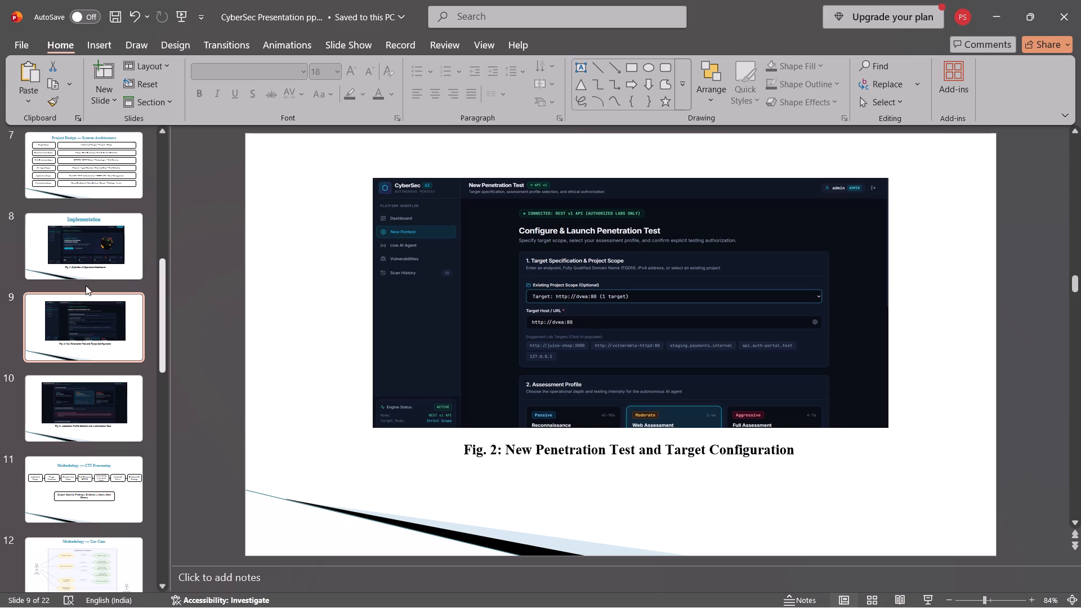
left_click(89, 268)
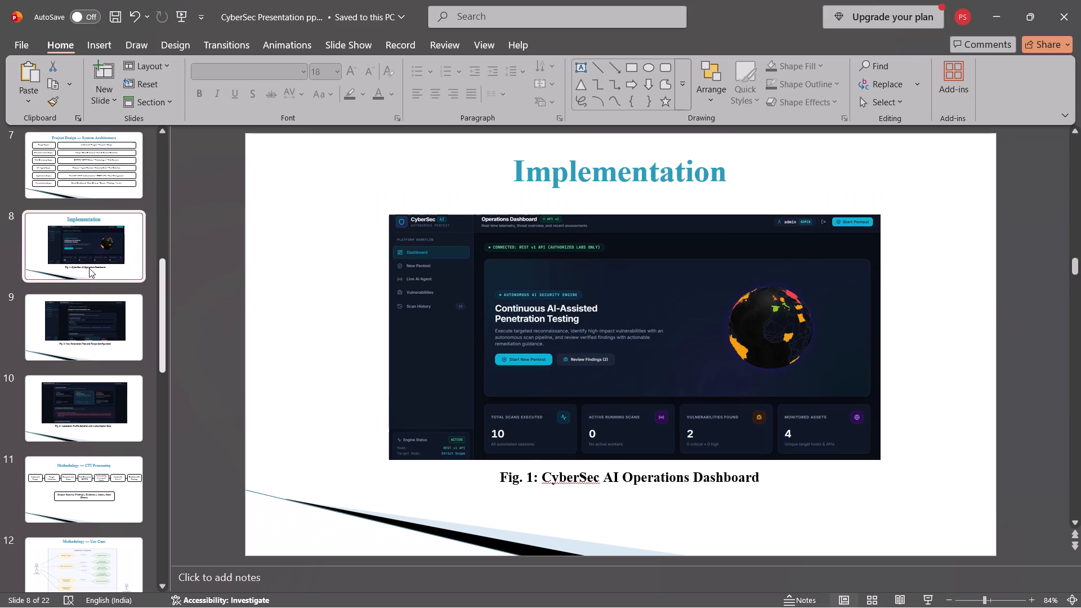
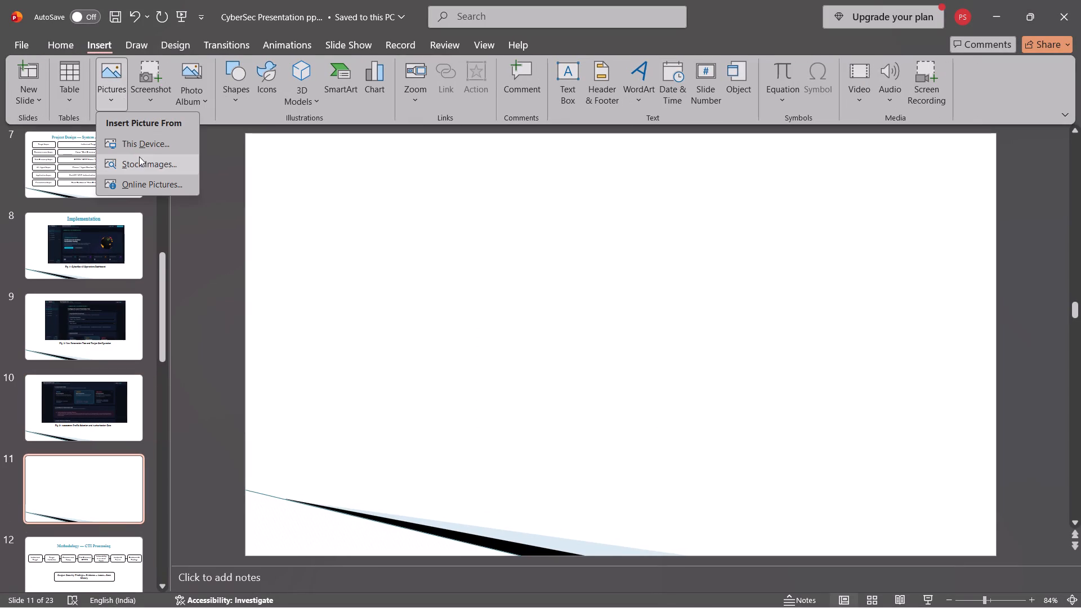
Insert the Live AI Agent Telemetry screenshot, the Downloads image "WhatsApp Image 2026-10-24 at 1.08.12", onto blank slide 11.
left_click(138, 149)
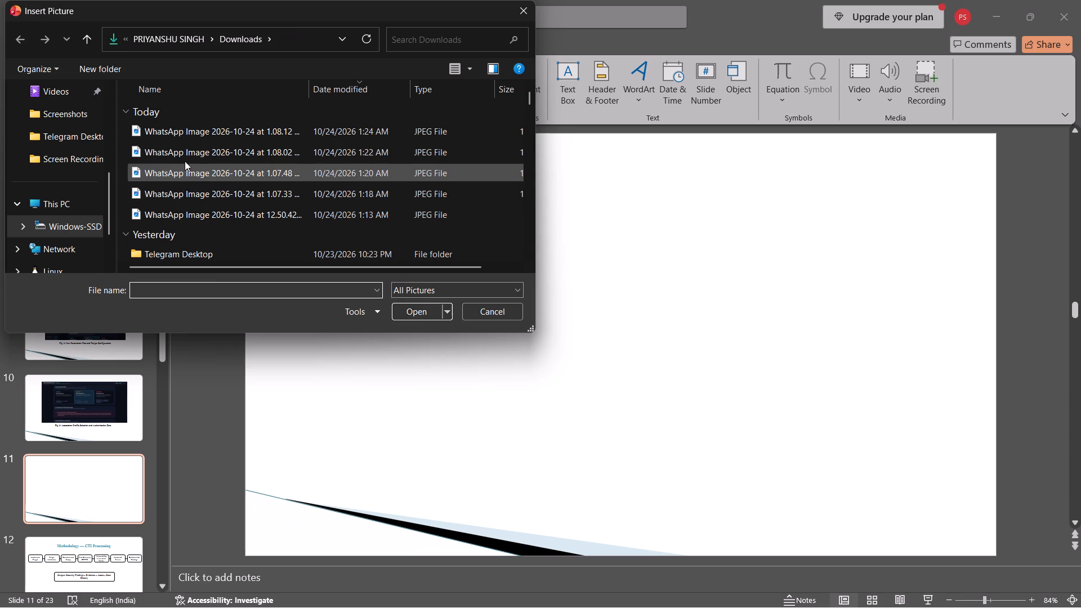
left_click(194, 135)
left_click(420, 312)
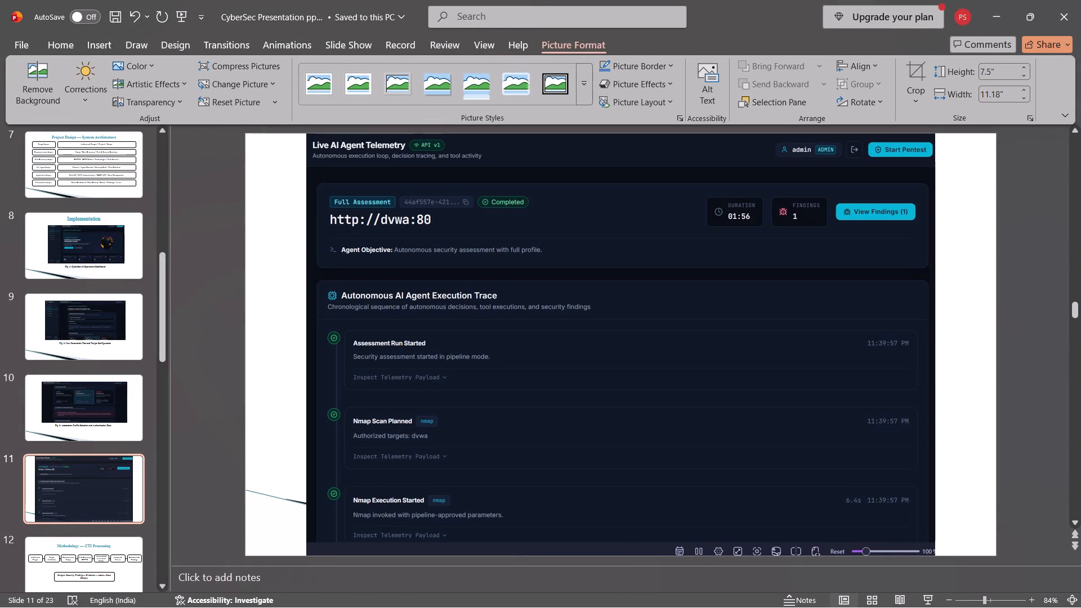
Select the Live AI Agent Telemetry screenshot on slide 11.
scroll(641, 553, "down", 1)
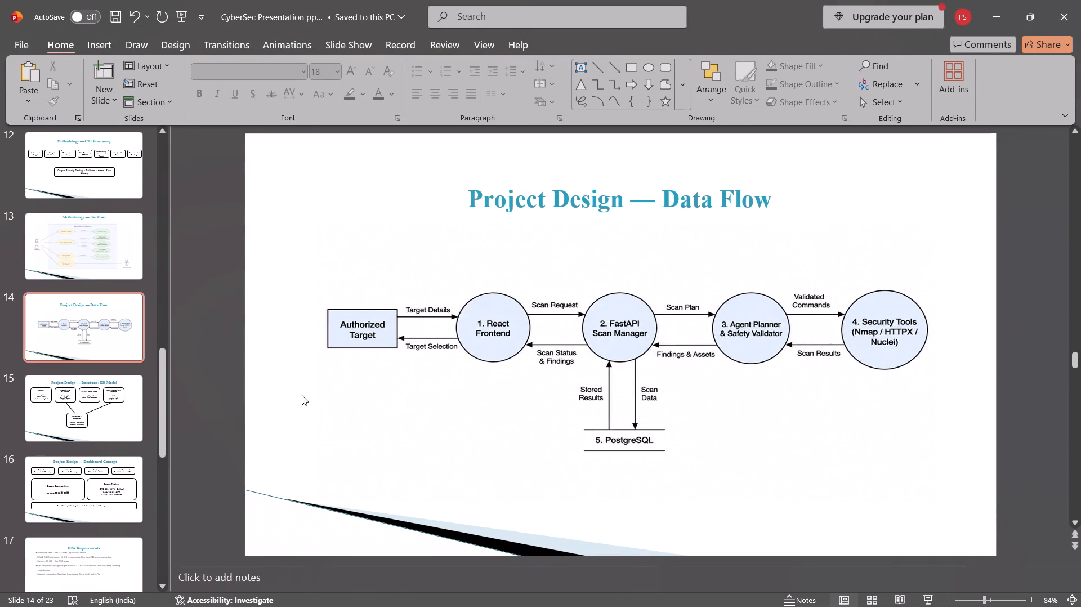
scroll(109, 364, "up", 1)
left_click(93, 254)
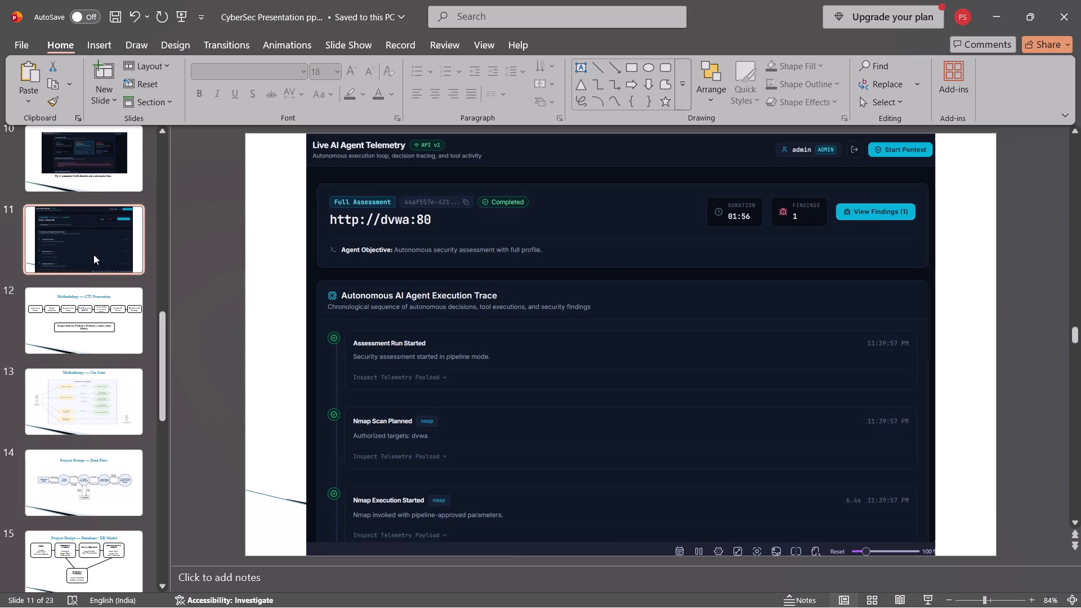
left_click(392, 271)
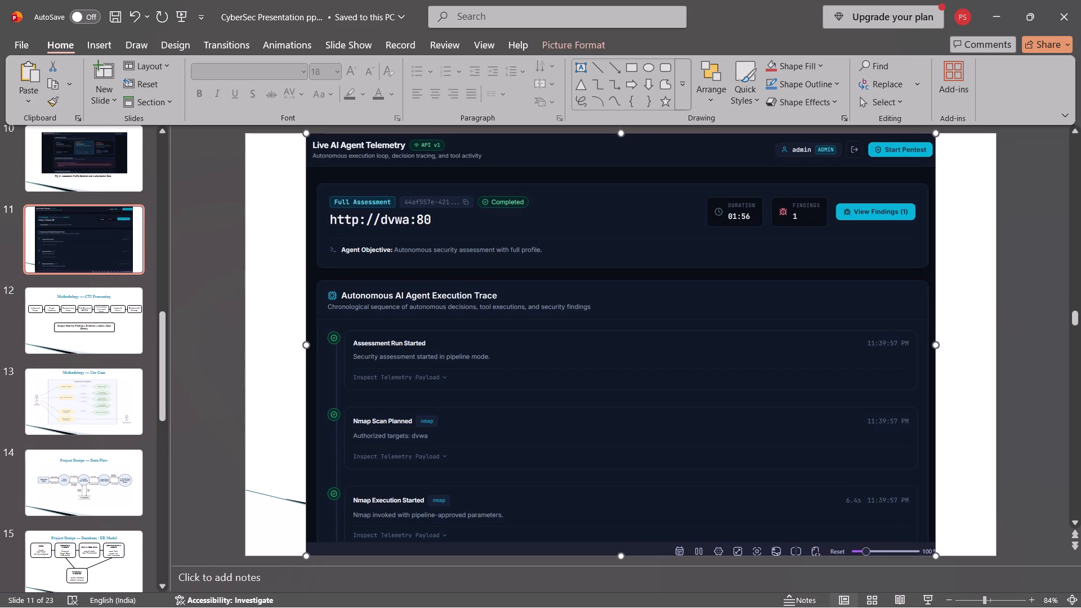
Shrink the Live AI Agent Telemetry screenshot on slide 11 in height and width, leaving space above it and room for a caption below.
left_click_drag(621, 555, 606, 490)
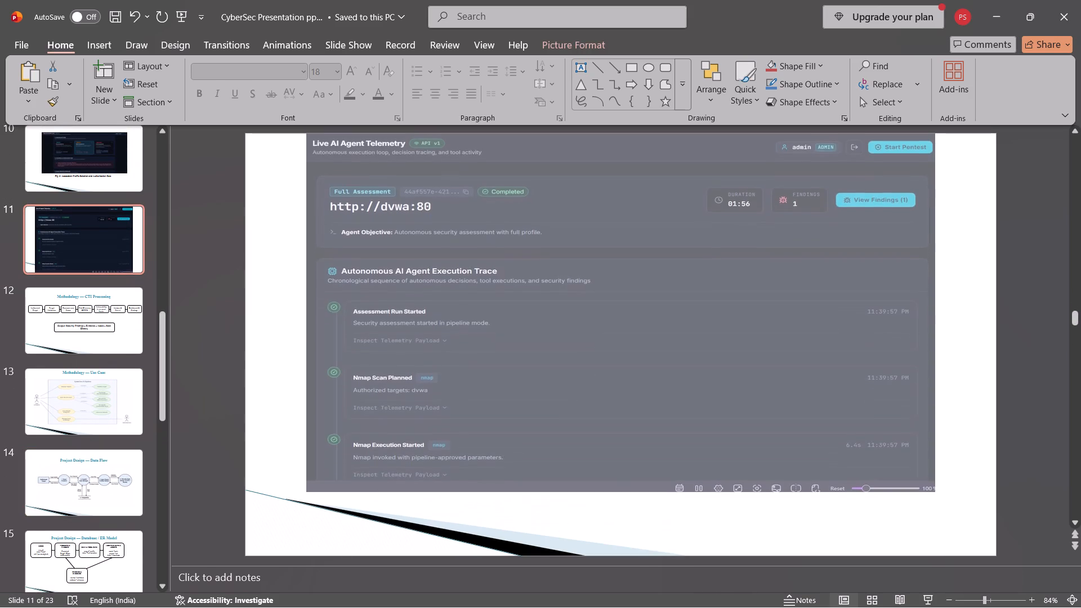
left_click_drag(606, 490, 595, 463)
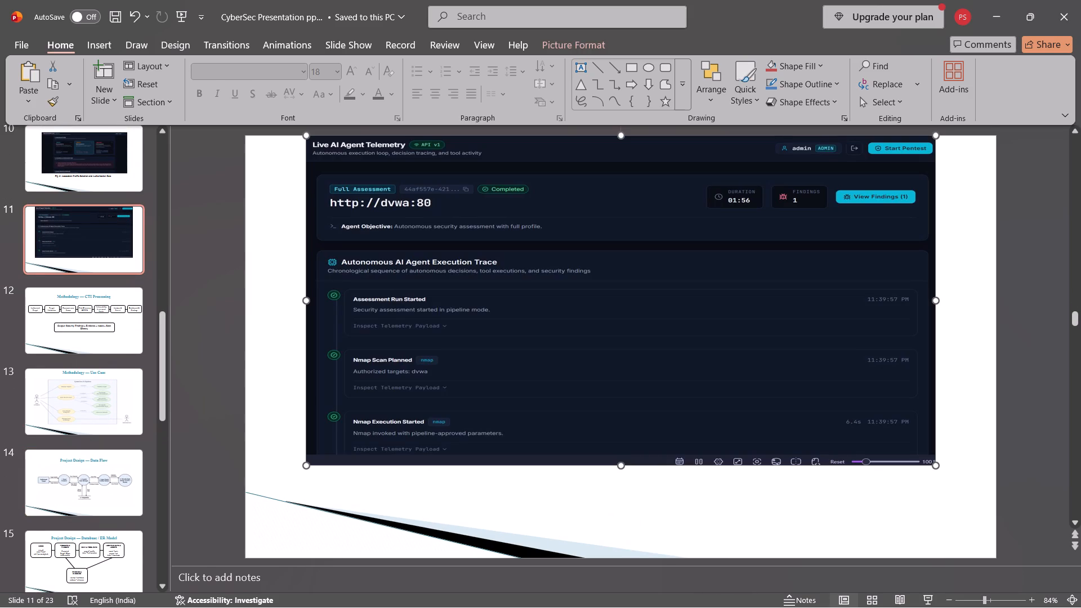
left_click_drag(619, 134, 631, 186)
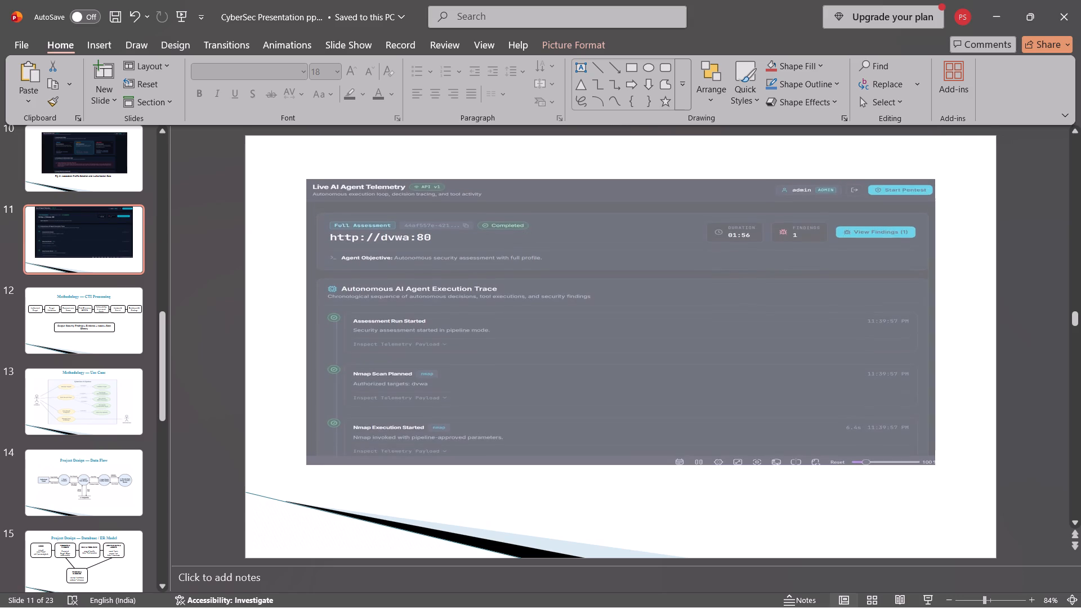
left_click_drag(631, 186, 632, 184)
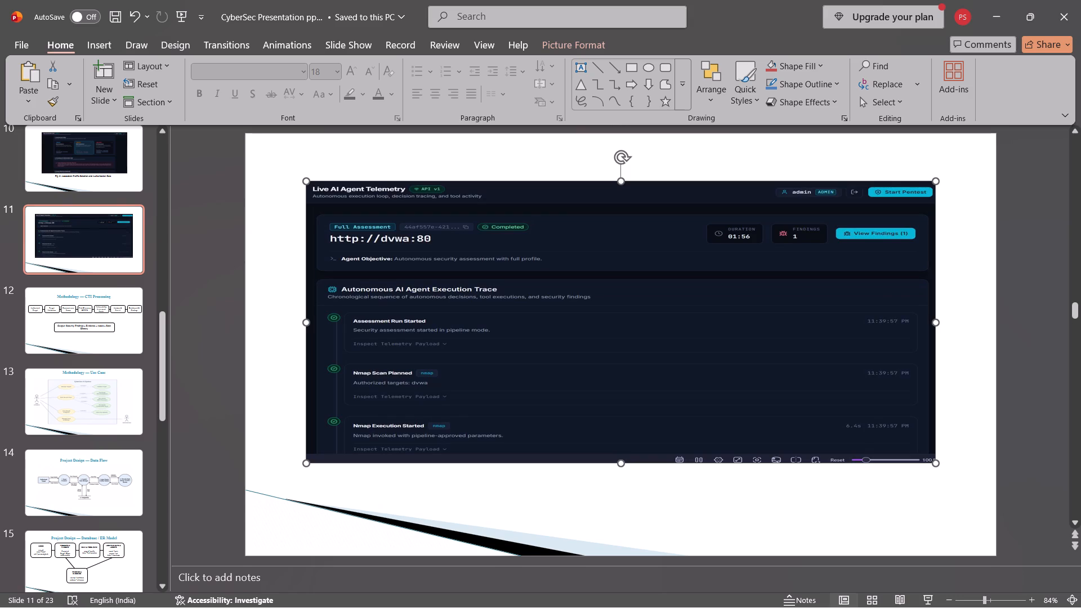
left_click_drag(303, 325, 332, 318)
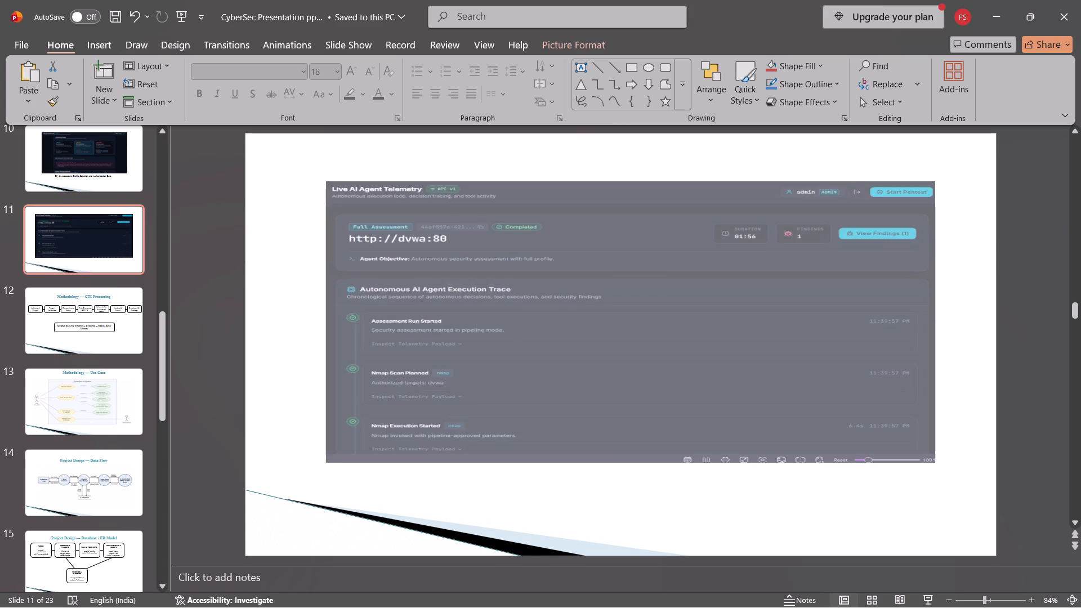
Narrow the Live AI Agent Telemetry screenshot on slide 11 from both sides and move it up, centred horizontally with caption room below.
left_click_drag(332, 318, 345, 318)
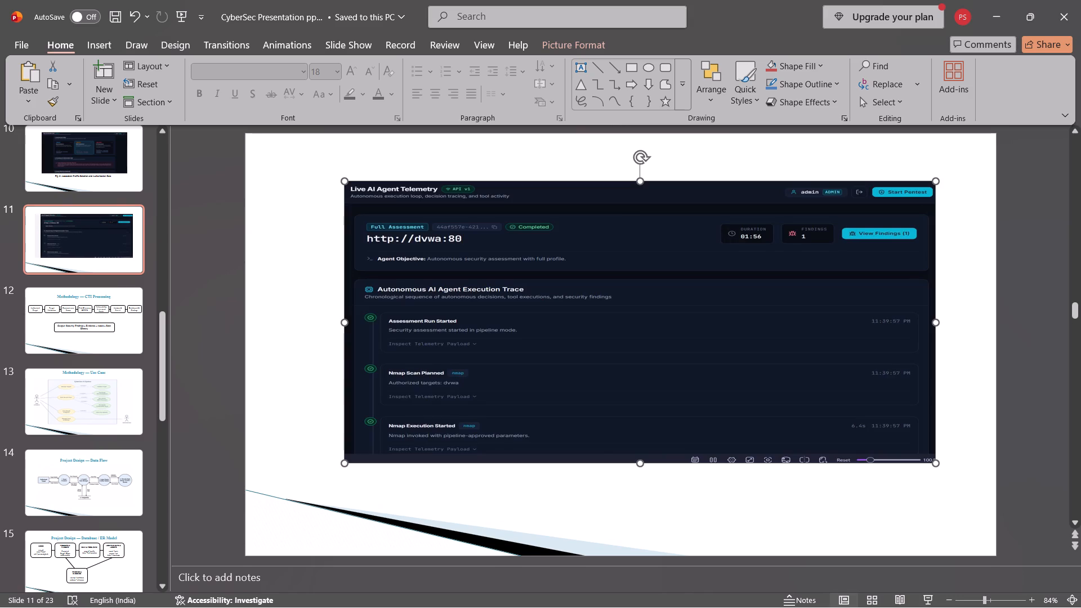
left_click(933, 323)
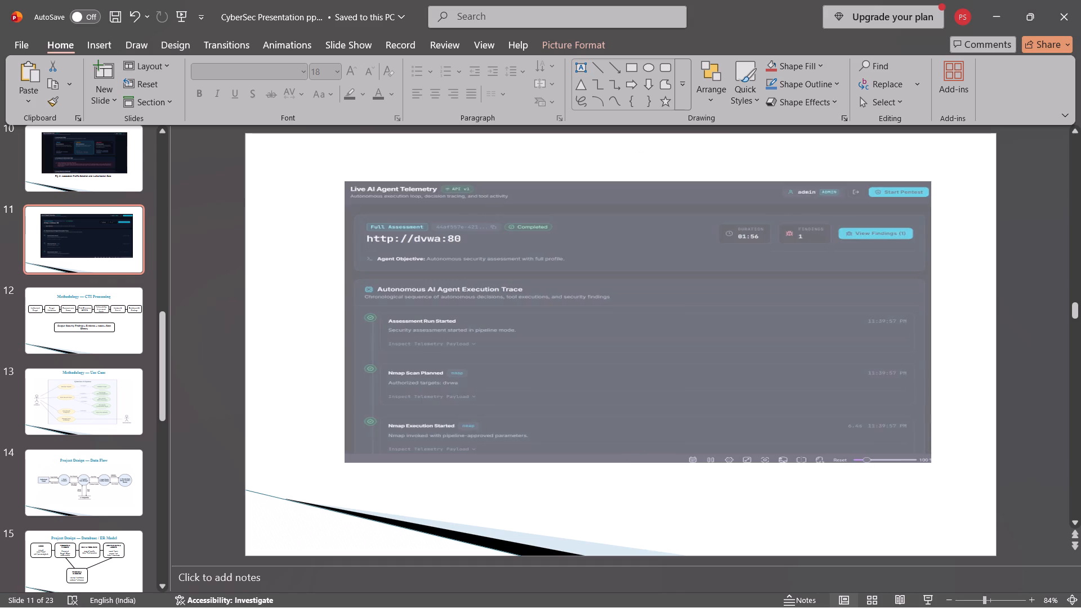
left_click_drag(661, 271, 646, 242)
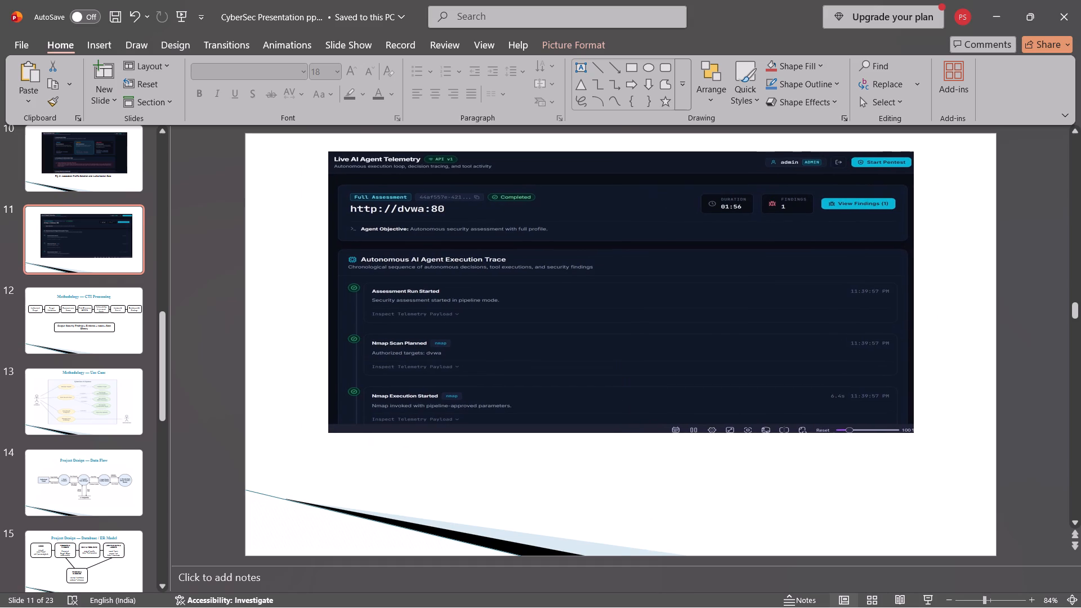
left_click_drag(646, 242, 650, 243)
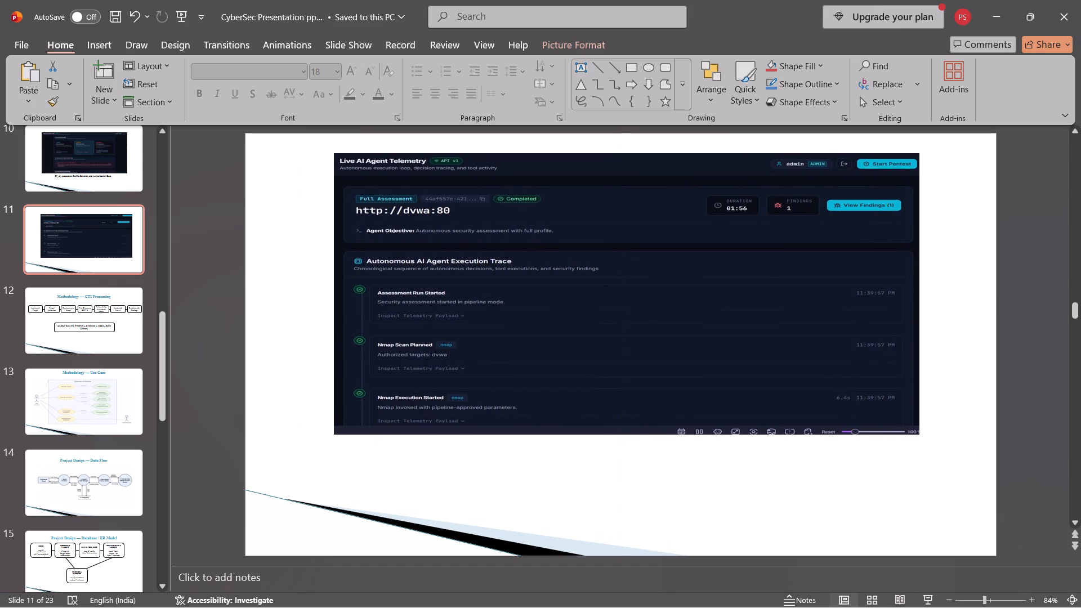
left_click_drag(650, 243, 642, 242)
Paste the copied caption "Fig. 3: Assessment Profile Selection and Authorization Gate" below the picture on slide 11 and select its entire text.
left_click(609, 462)
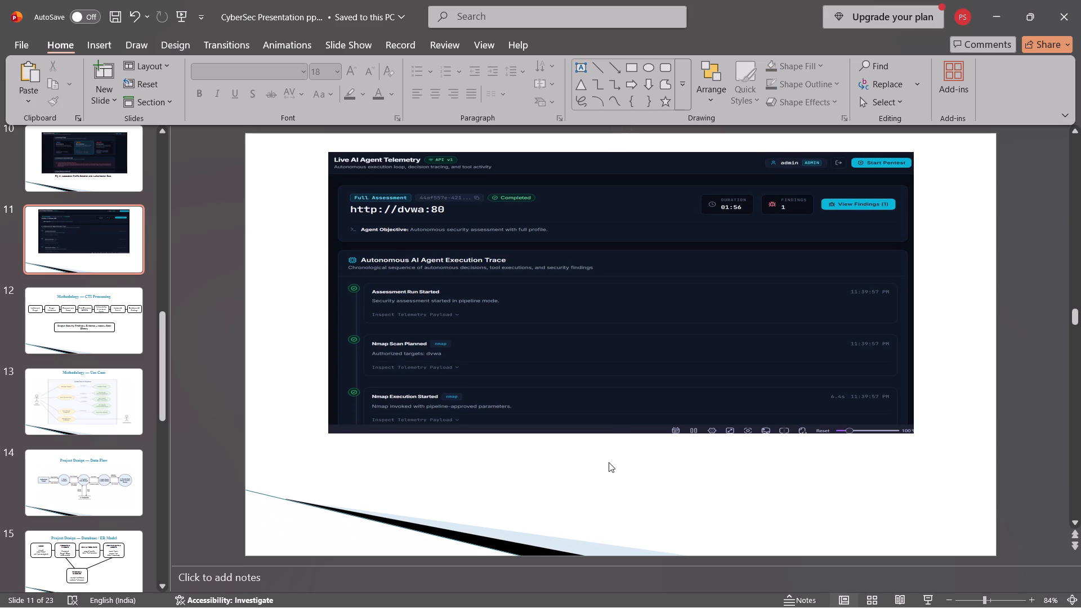
double_click(609, 462)
key("ctrl+v")
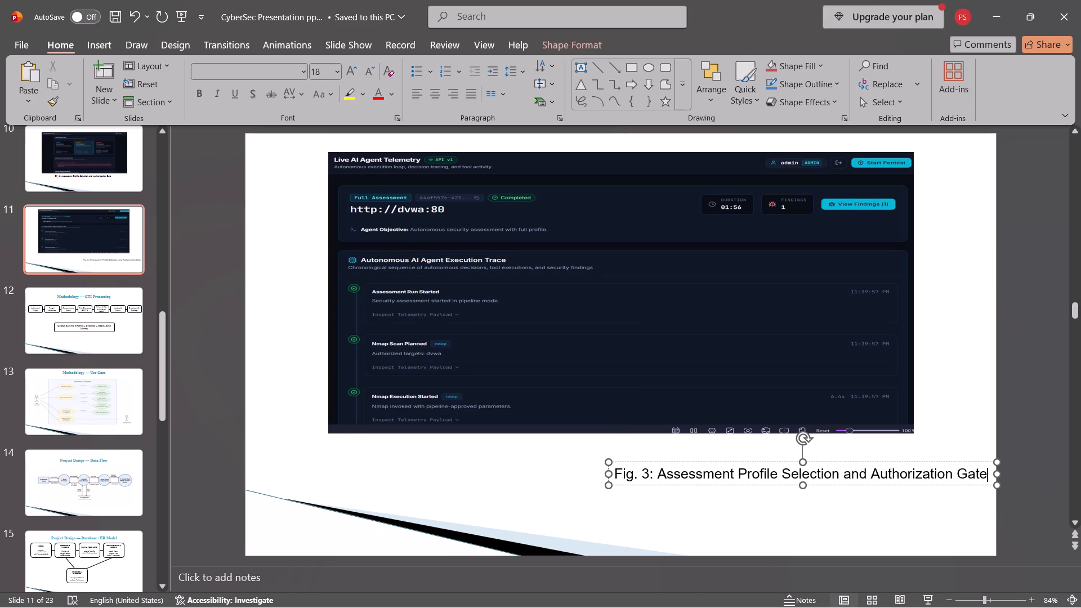
left_click_drag(985, 477, 614, 492)
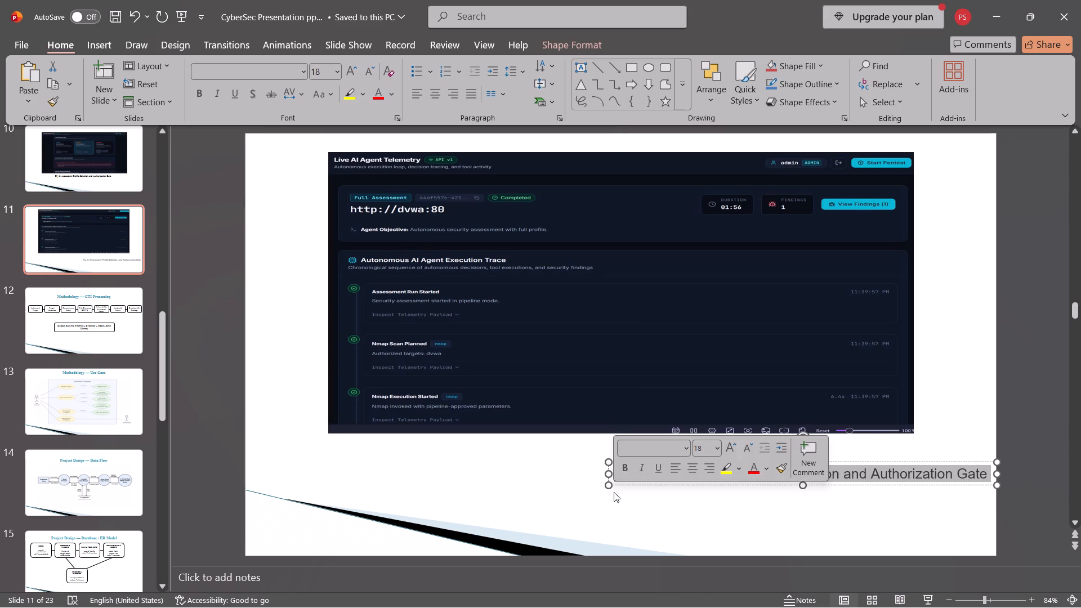
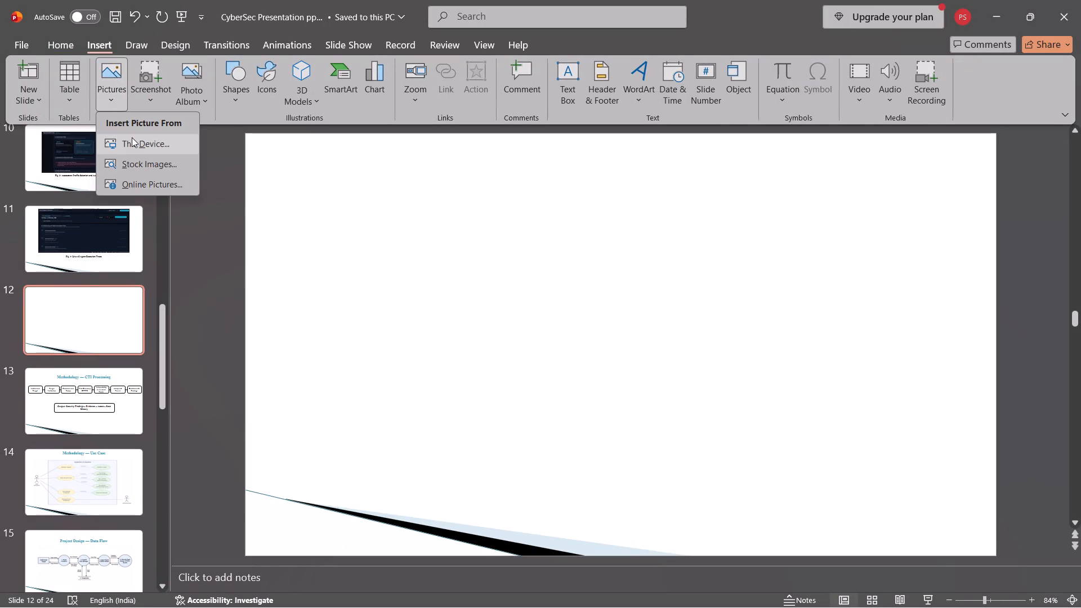
Insert the WhatsApp Image 2026-10-24 at 1.08.43 screenshot from the Downloads folder onto blank slide 12.
left_click(132, 137)
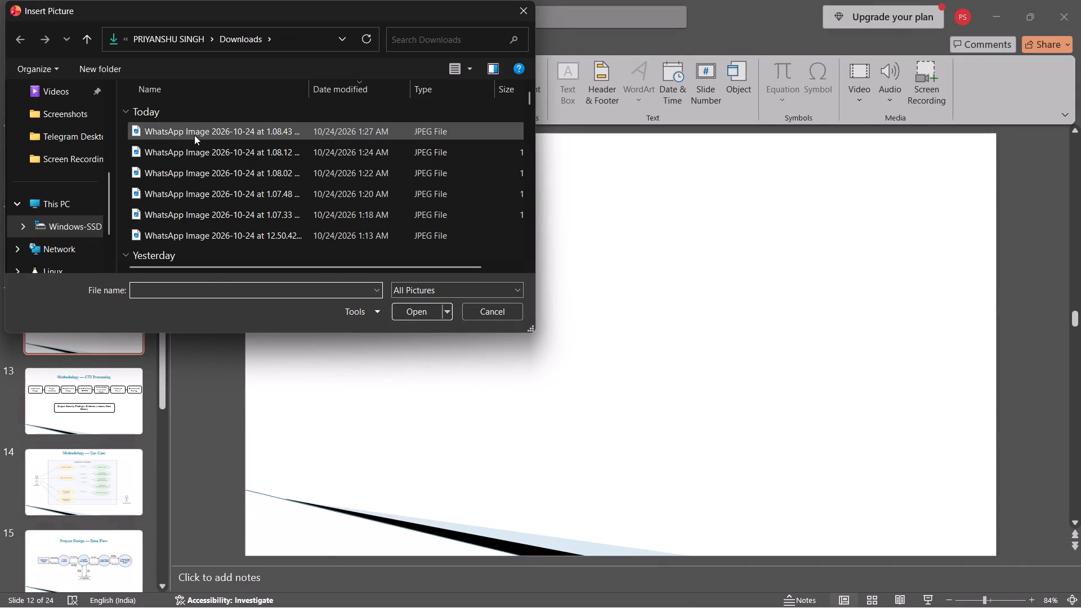
left_click(194, 135)
left_click(406, 314)
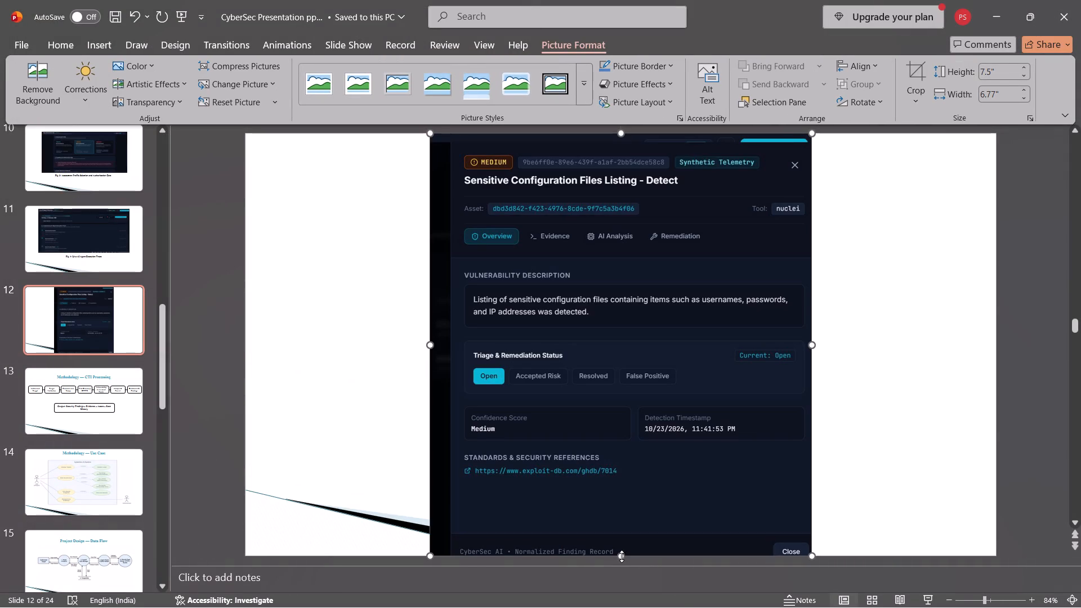
Resize the Sensitive Configuration Files screenshot on slide 12 to about 5.04" high and 9.74" wide, placing it in the slide's upper area.
left_click_drag(622, 556, 629, 453)
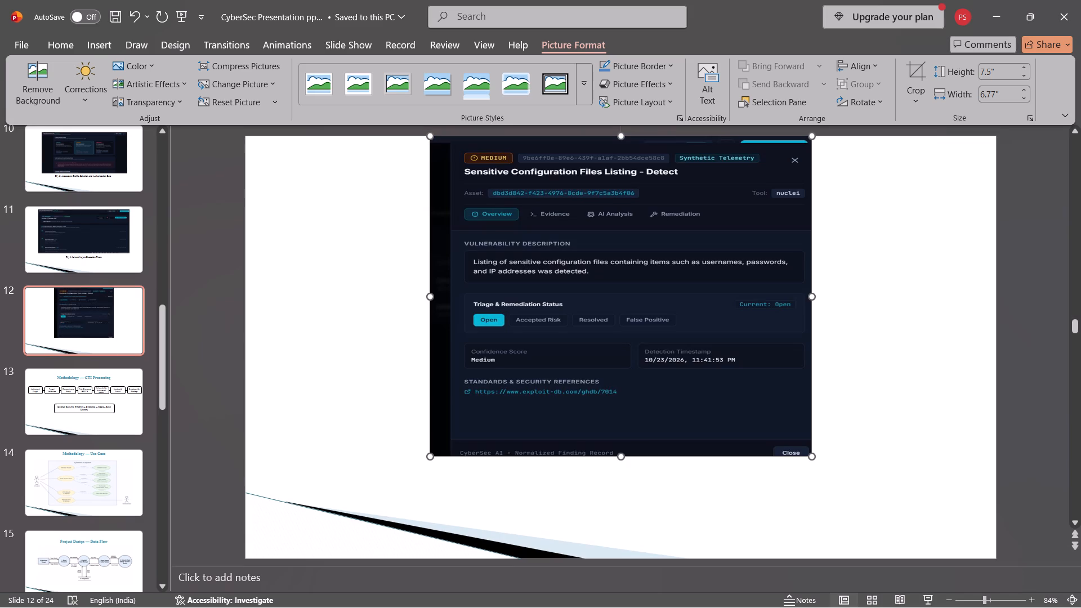
left_click_drag(623, 135, 628, 172)
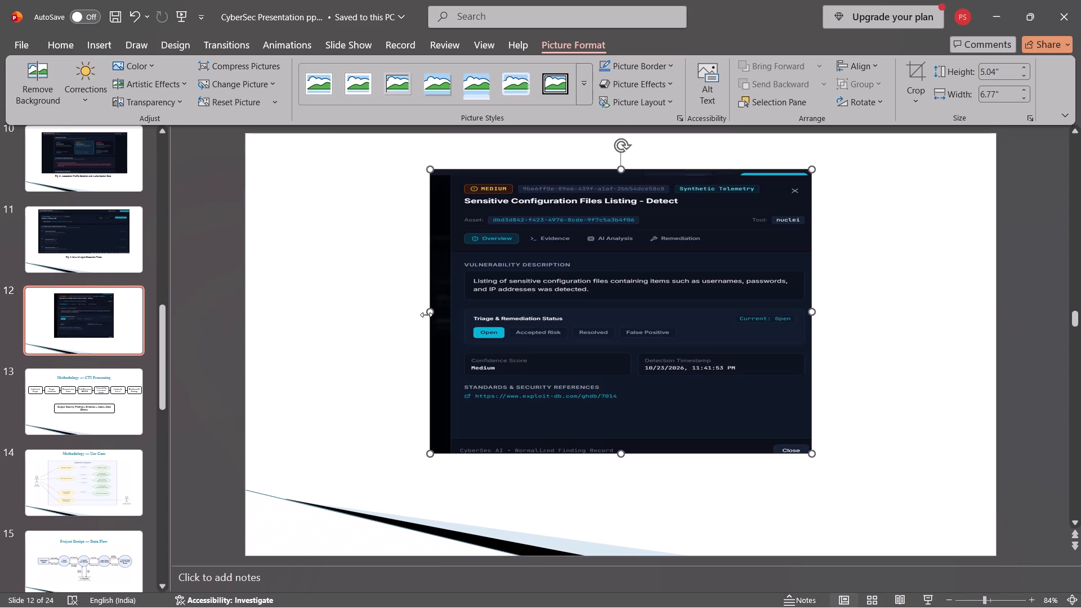
left_click_drag(427, 312, 392, 310)
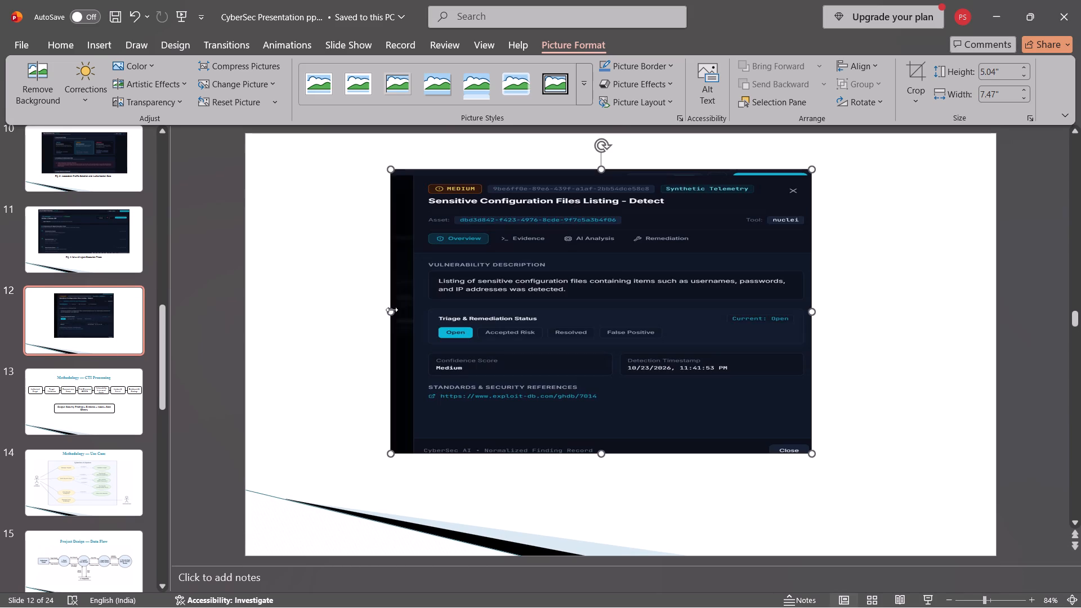
left_click_drag(811, 309, 870, 307)
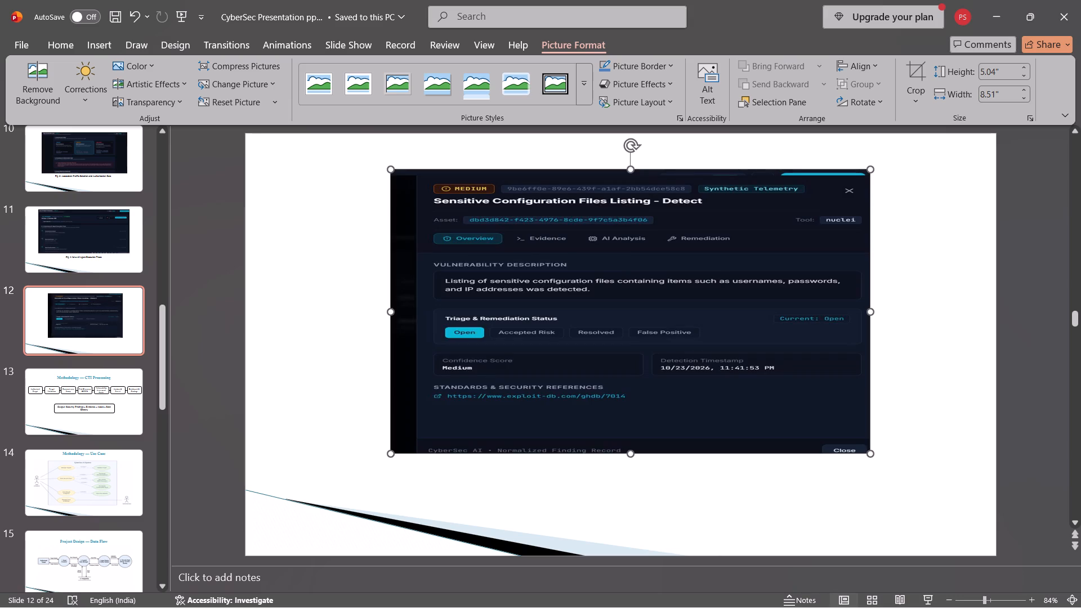
left_click_drag(650, 350, 607, 333)
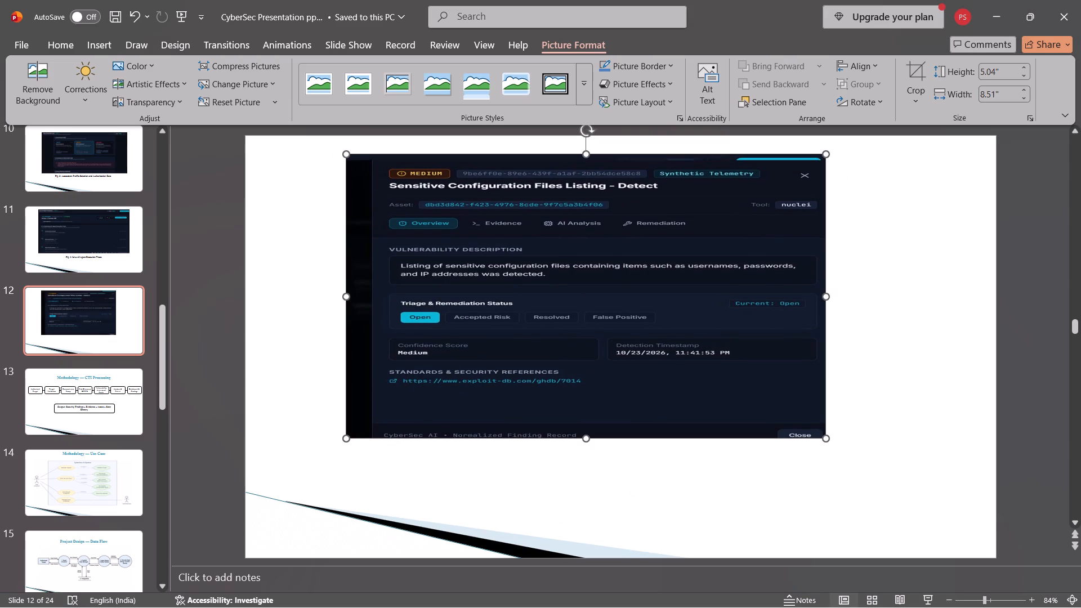
left_click_drag(351, 297, 341, 297)
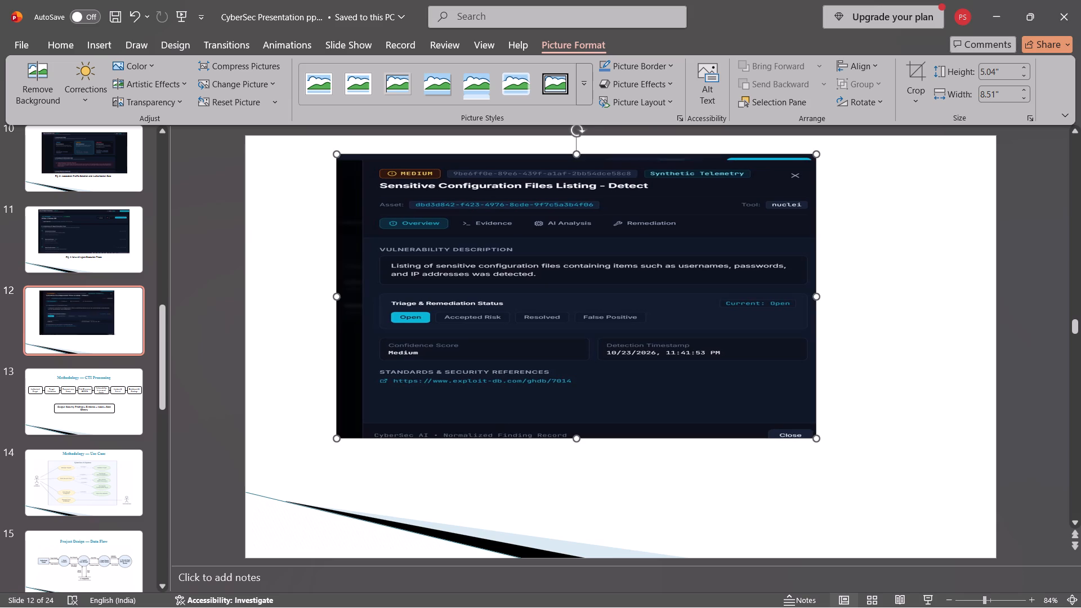
left_click_drag(816, 296, 860, 295)
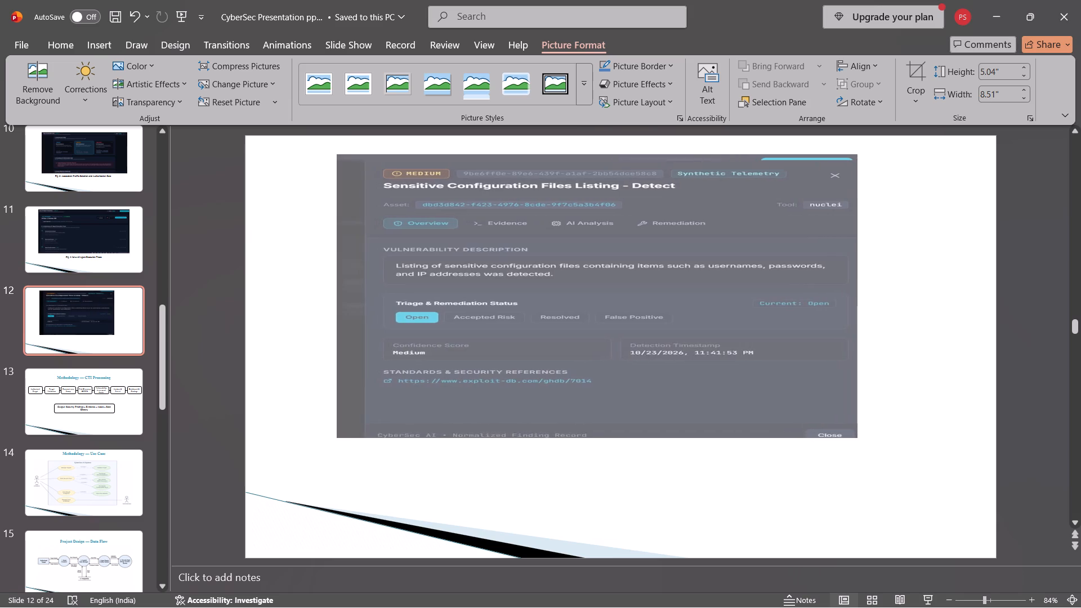
left_click_drag(860, 295, 885, 296)
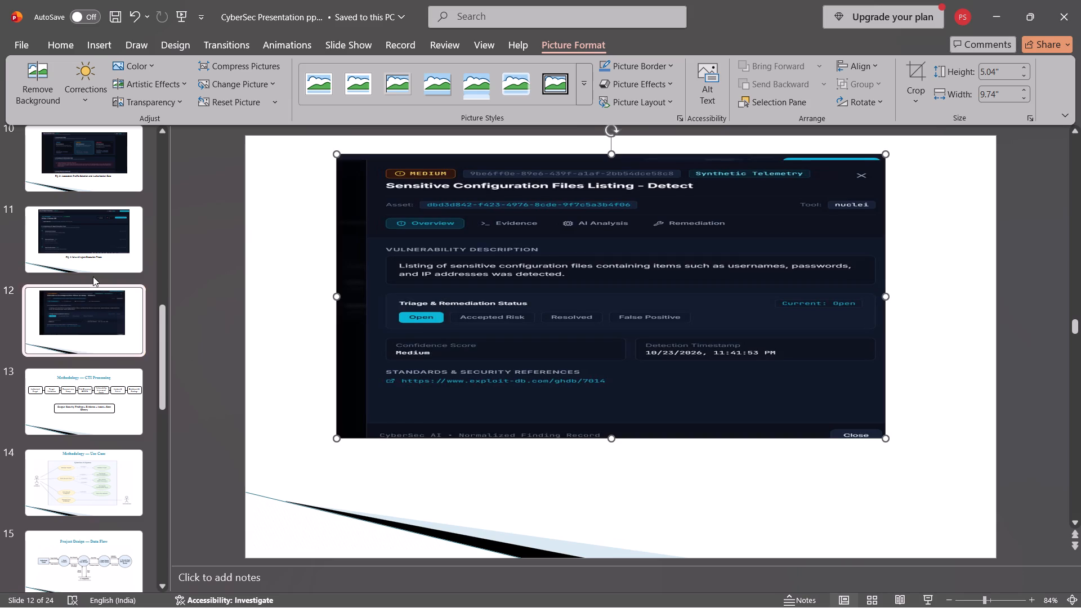
Narrow the Live AI Agent Telemetry screenshot on slide 11 from its right edge and nudge it slightly down.
left_click(101, 248)
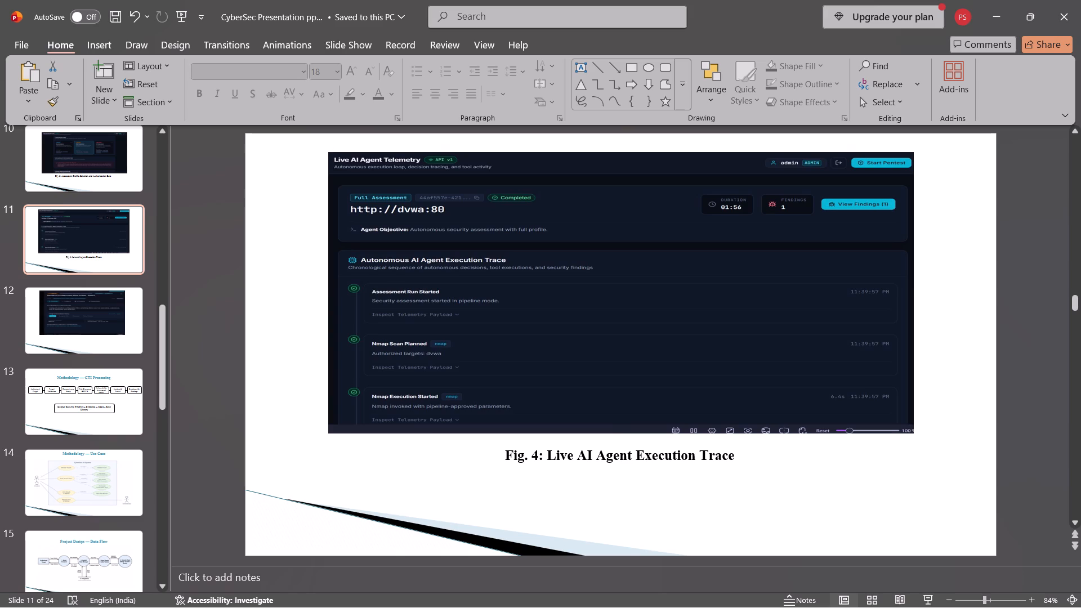
left_click(871, 257)
left_click_drag(913, 298, 886, 298)
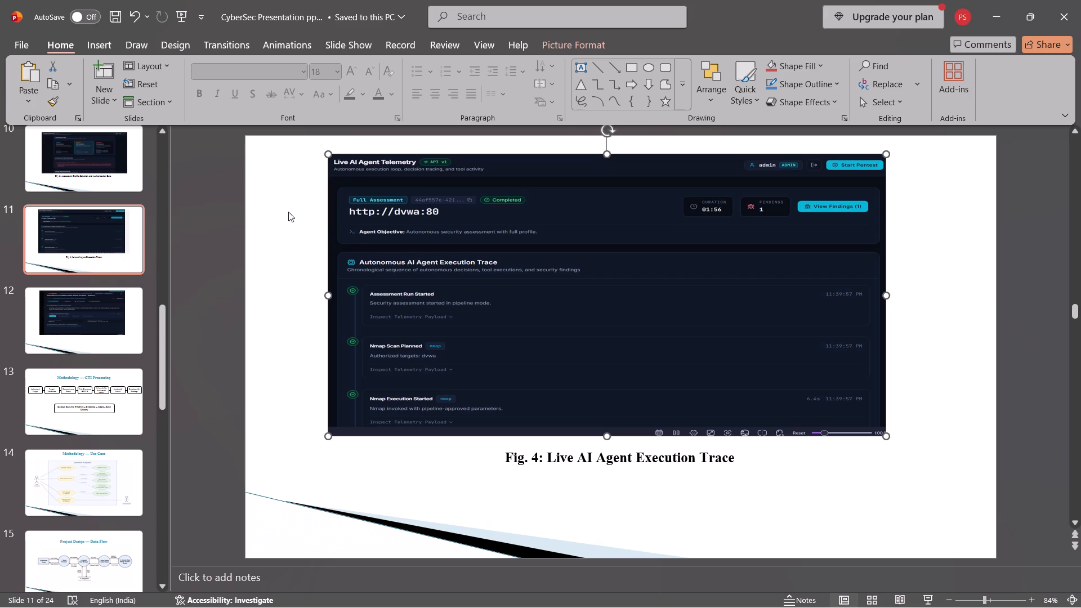
left_click_drag(602, 263, 606, 272)
Move the Fig. 4 caption on slide 11 slightly down, clear of the screenshot's bottom edge.
left_click(598, 458)
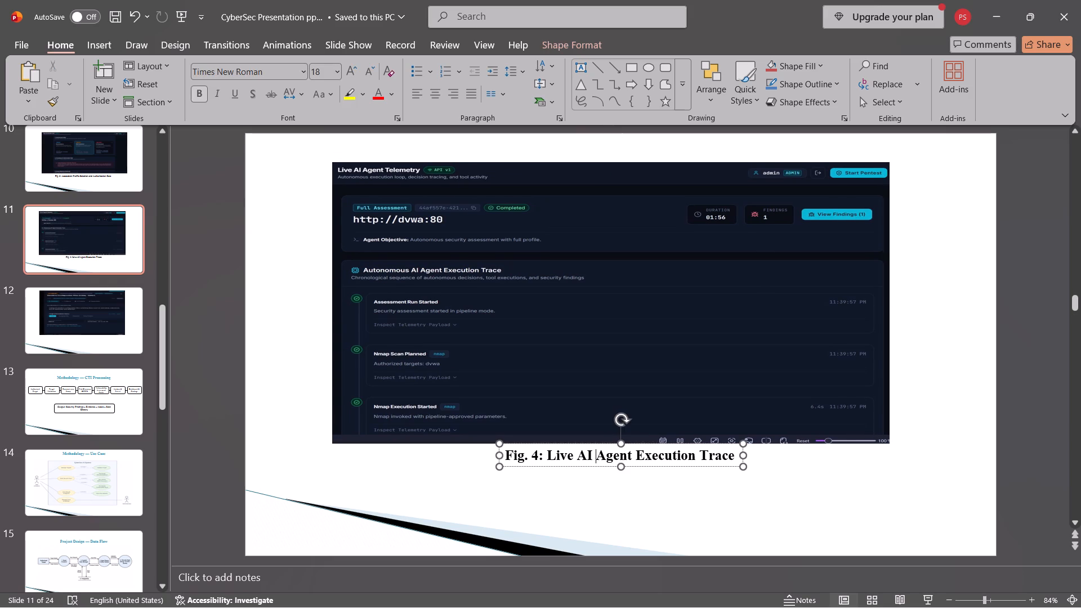
double_click(598, 458)
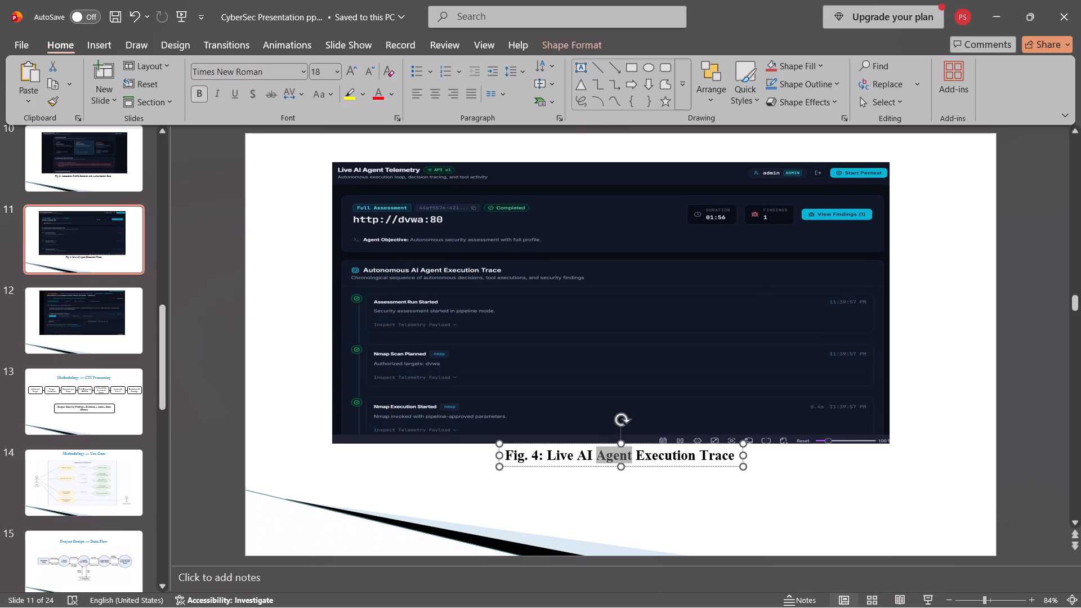
left_click_drag(502, 449, 501, 457)
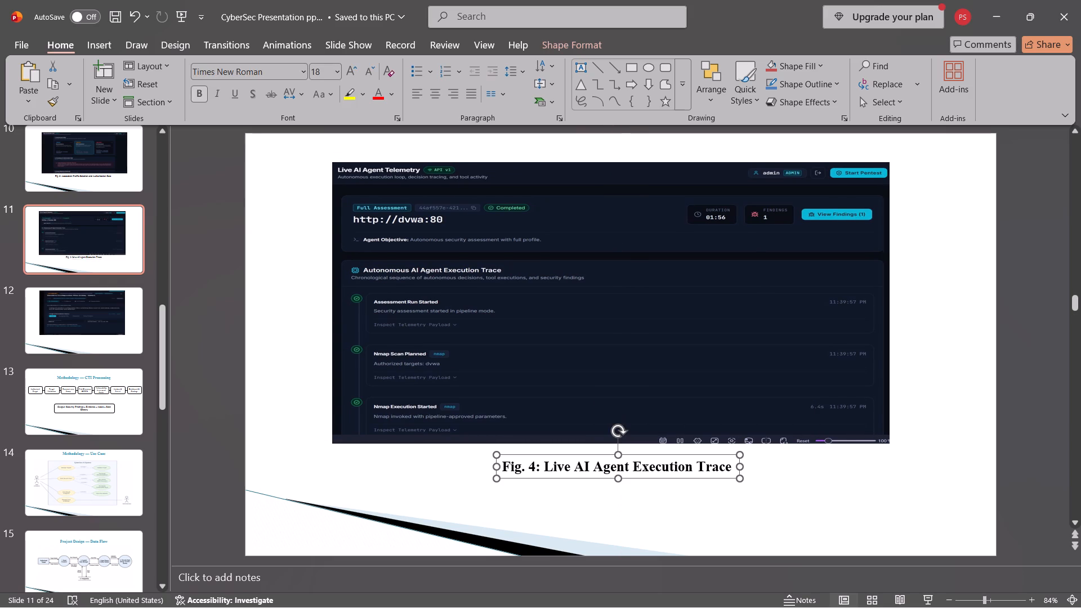
Shift the vulnerability screenshot on slide 12 slightly to the left.
left_click(109, 331)
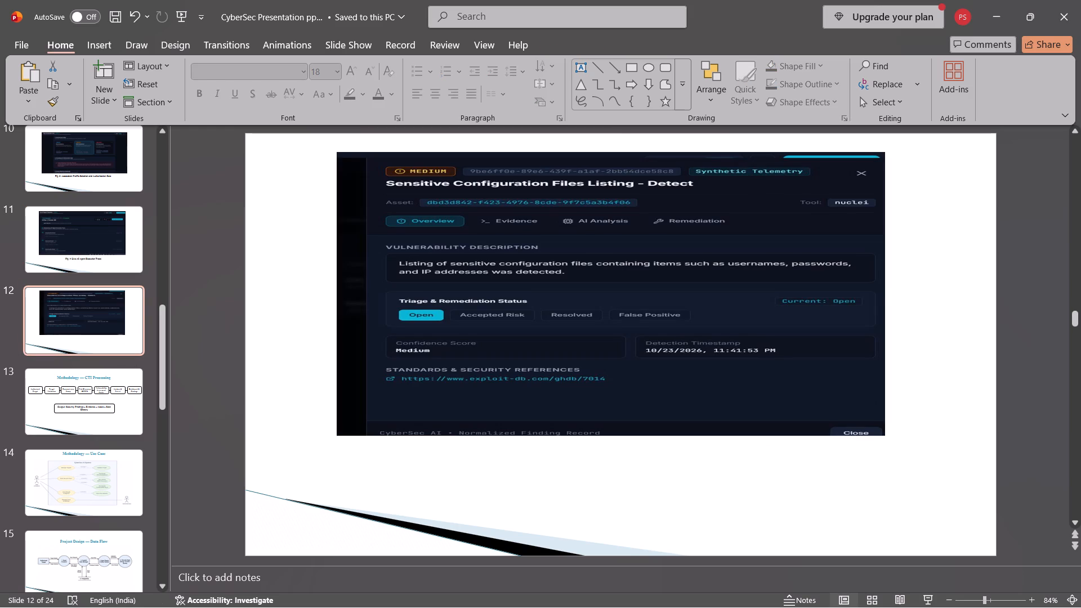
left_click_drag(593, 330, 582, 332)
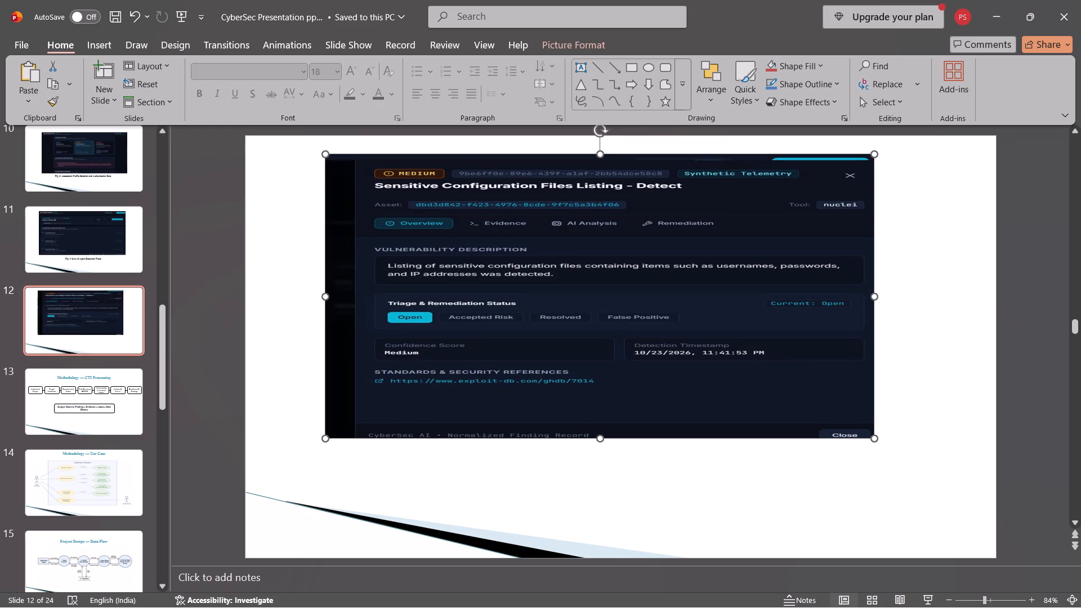
Add a text box below the slide 12 screenshot and paste the caption "Fig. 5: Vulnerability Details and Severity Overview".
left_click(618, 474)
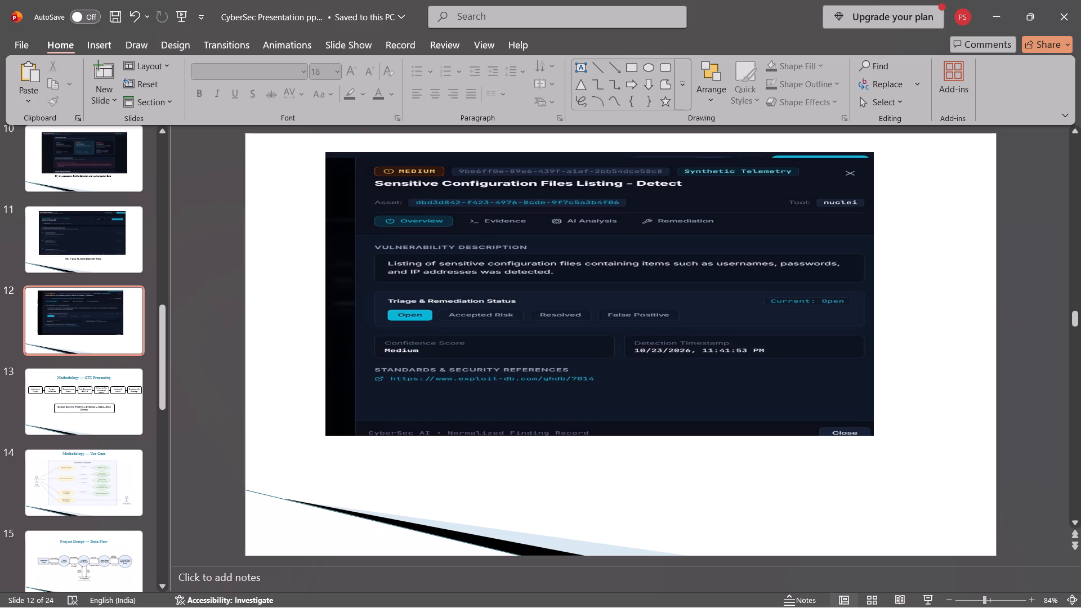
left_click(538, 487)
double_click(538, 487)
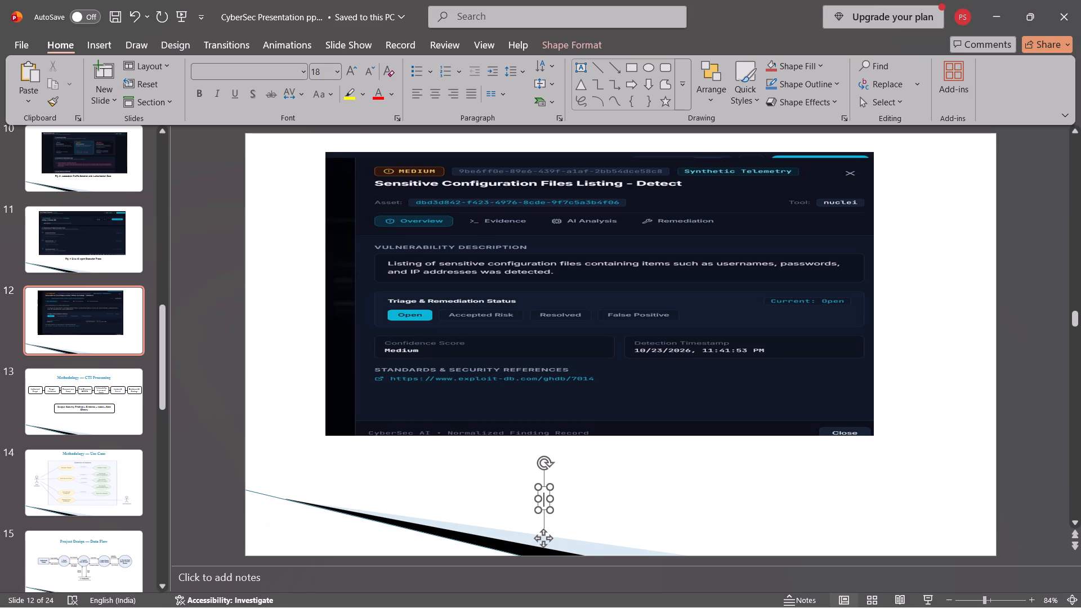
key("ctrl+v")
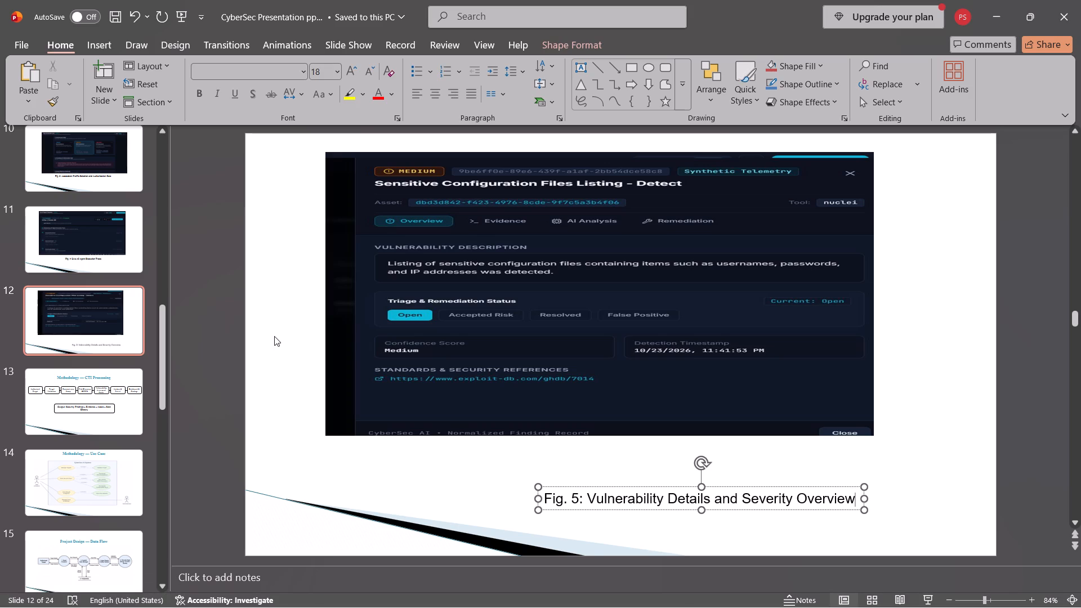
Select the full text of the Fig. 5 caption on slide 12 for formatting.
left_click(100, 248)
left_click(93, 318)
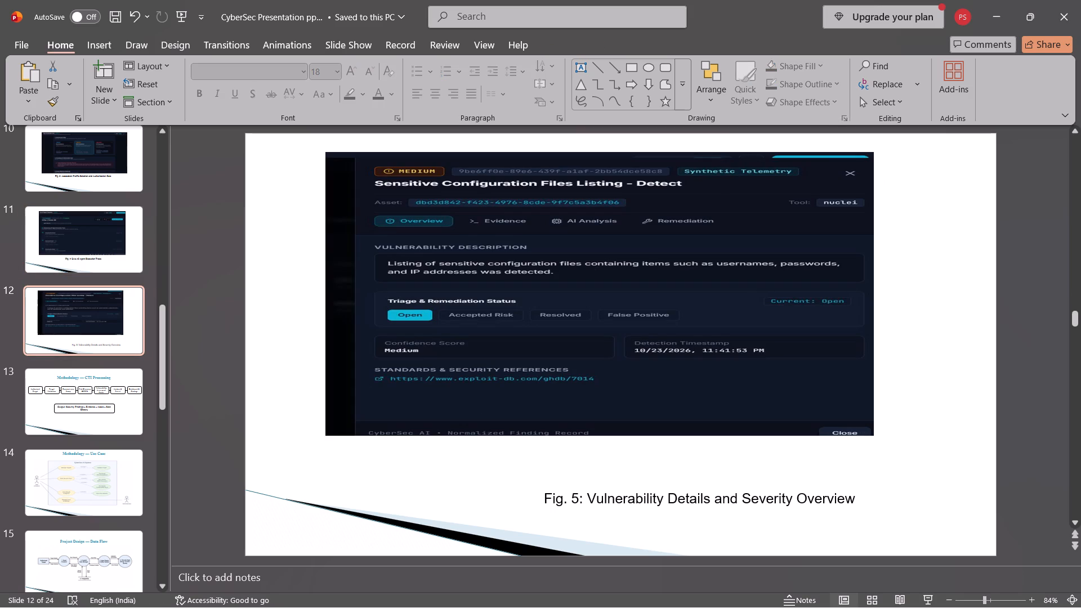
left_click(850, 496)
left_click_drag(853, 497, 561, 522)
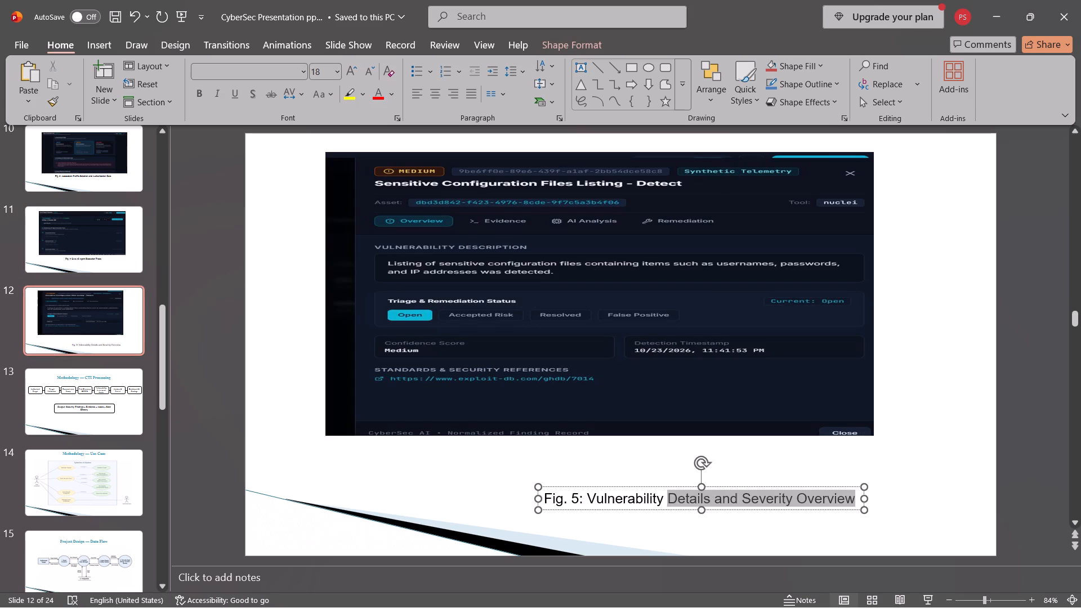
left_click_drag(561, 522, 532, 520)
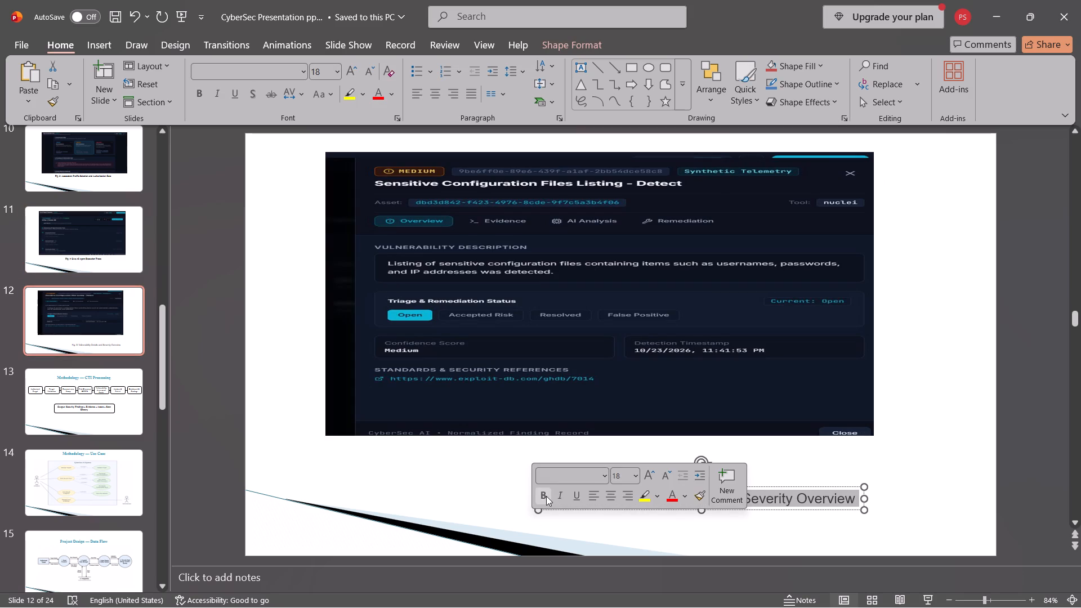
Make the selected Fig. 5 caption on slide 12 bold and set its font to Times New Roman.
left_click(546, 496)
left_click(563, 475)
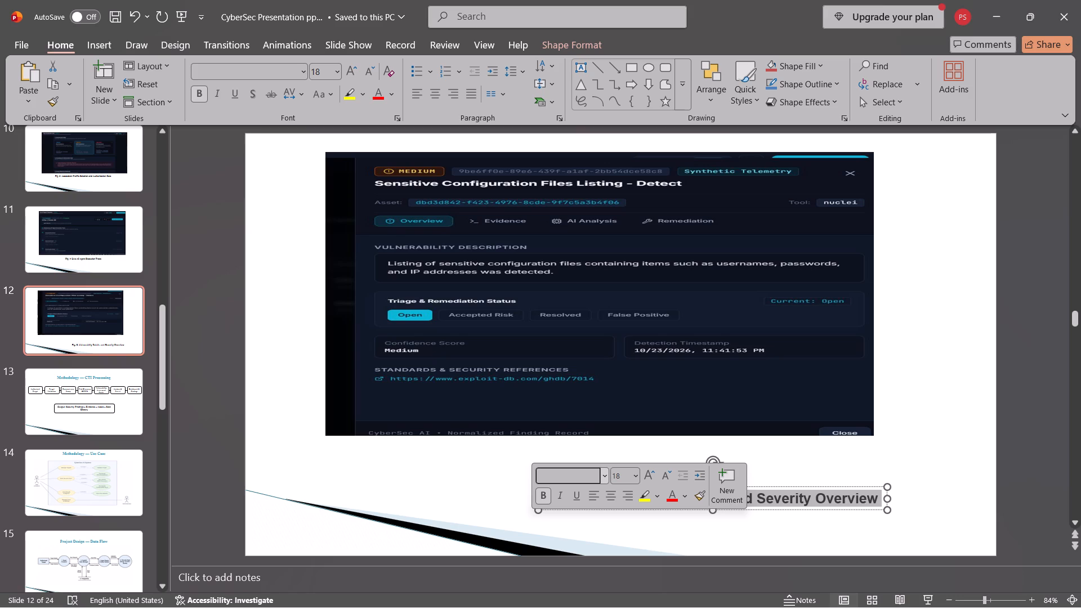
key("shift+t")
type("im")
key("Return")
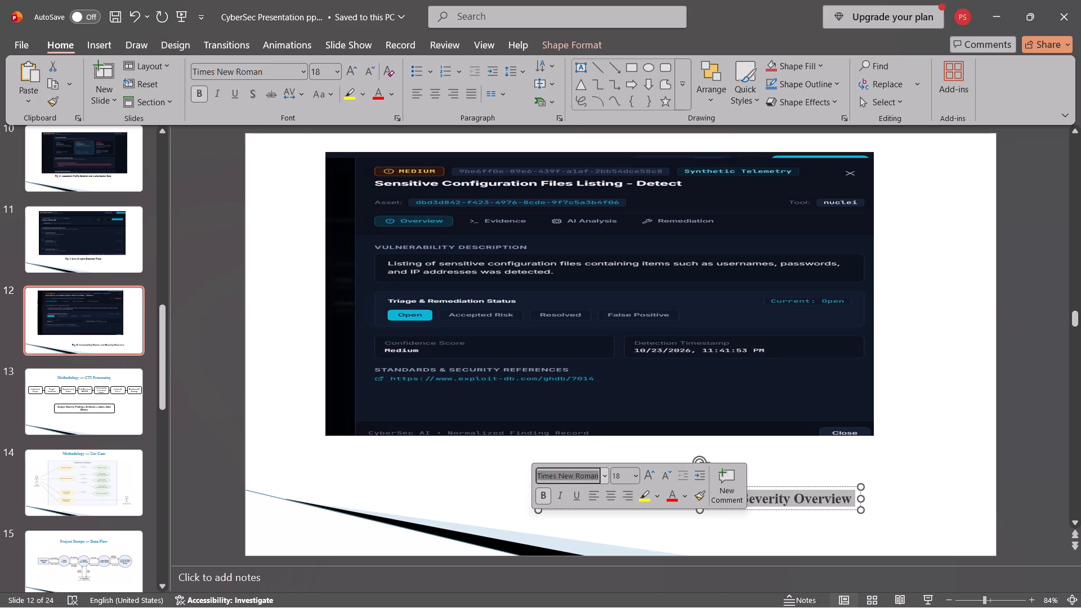
left_click(837, 466)
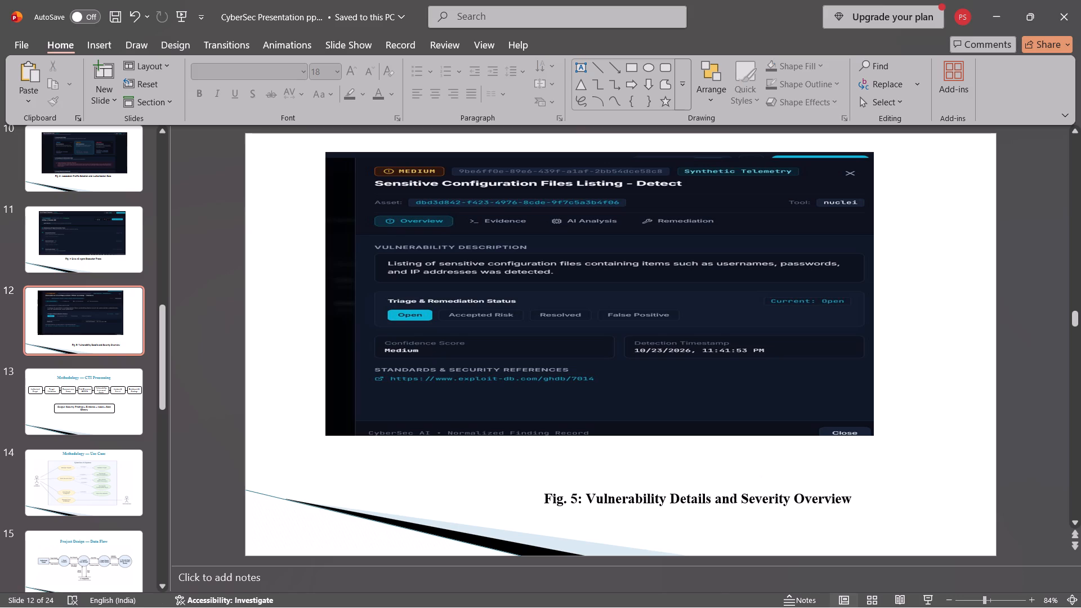
Move the Fig. 5 caption up and left so it sits centred just below the screenshot on slide 12.
left_click_drag(538, 491, 463, 456)
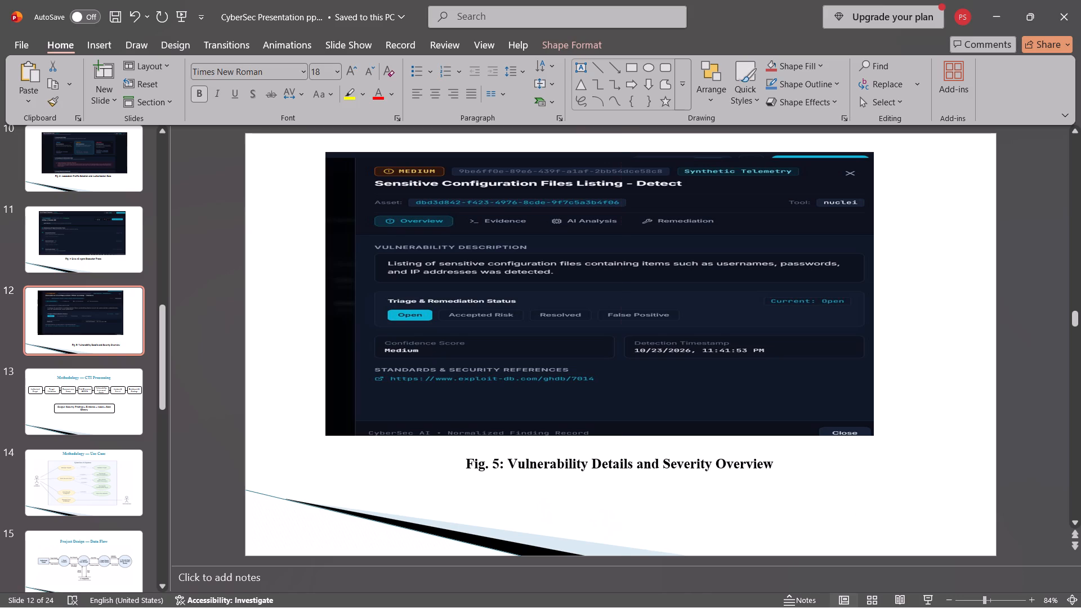
left_click_drag(463, 456, 467, 453)
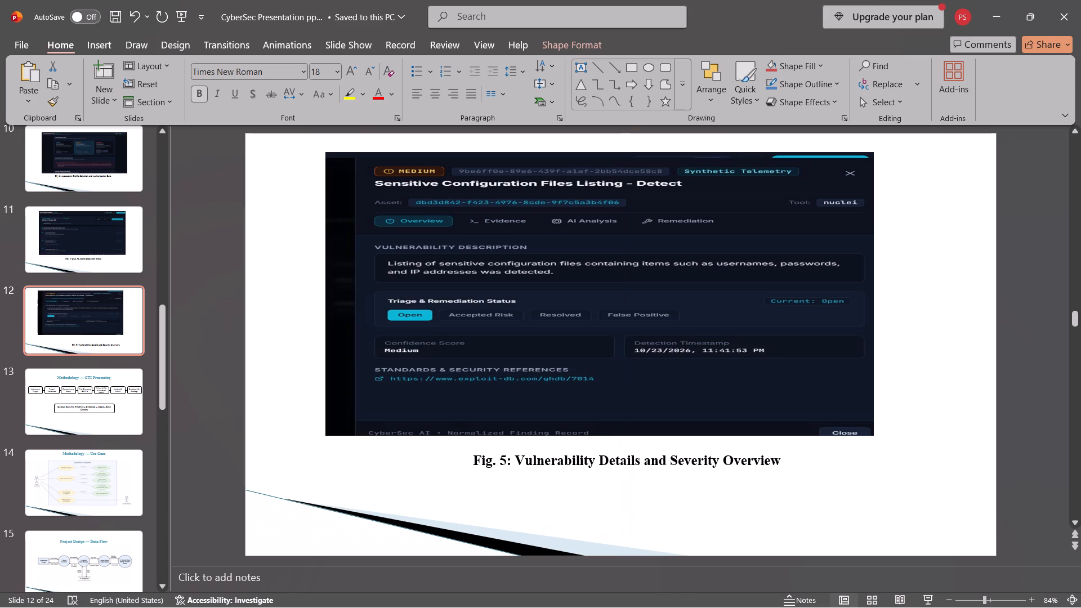
left_click_drag(467, 453, 458, 457)
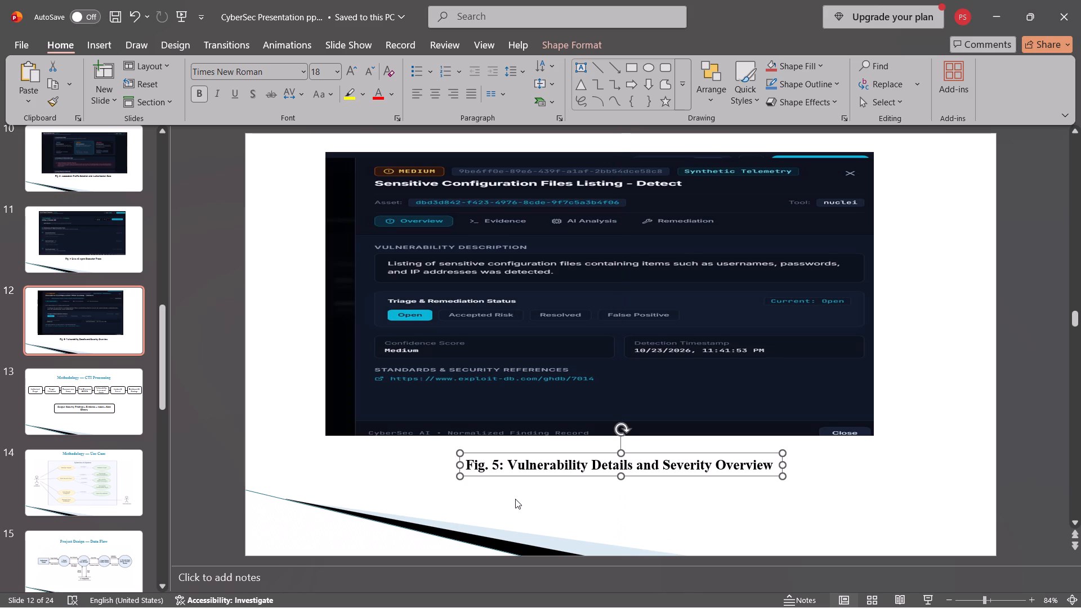
left_click(515, 499)
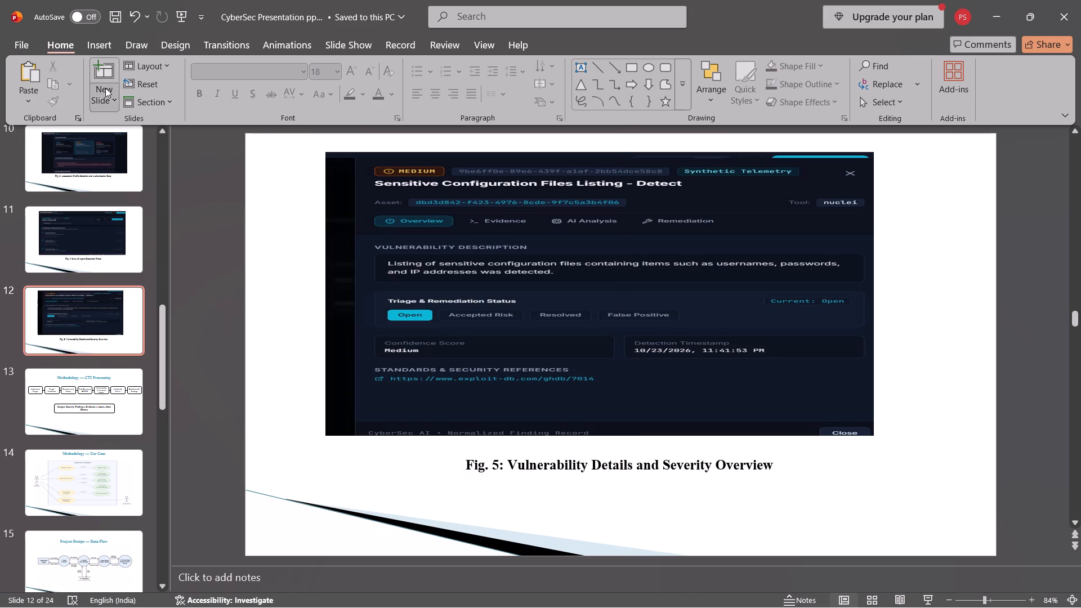
Insert a new blank slide directly after slide 12.
left_click(105, 88)
left_click(137, 302)
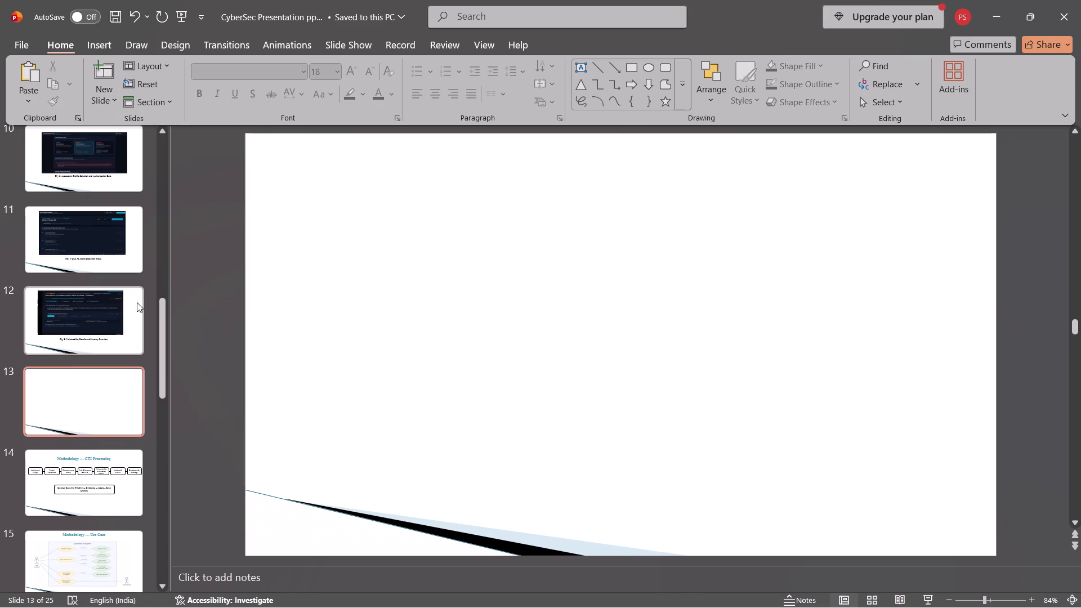
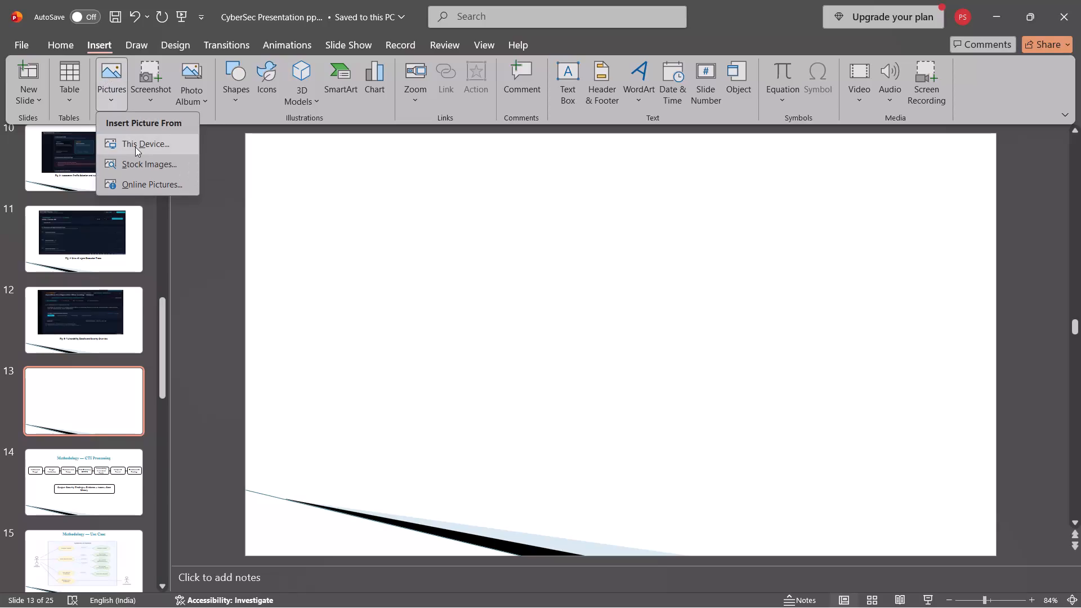
Insert the picture "WhatsApp Image 2026-10-24 at 1.08.59 AM" from the Downloads folder onto blank slide 13.
left_click(185, 130)
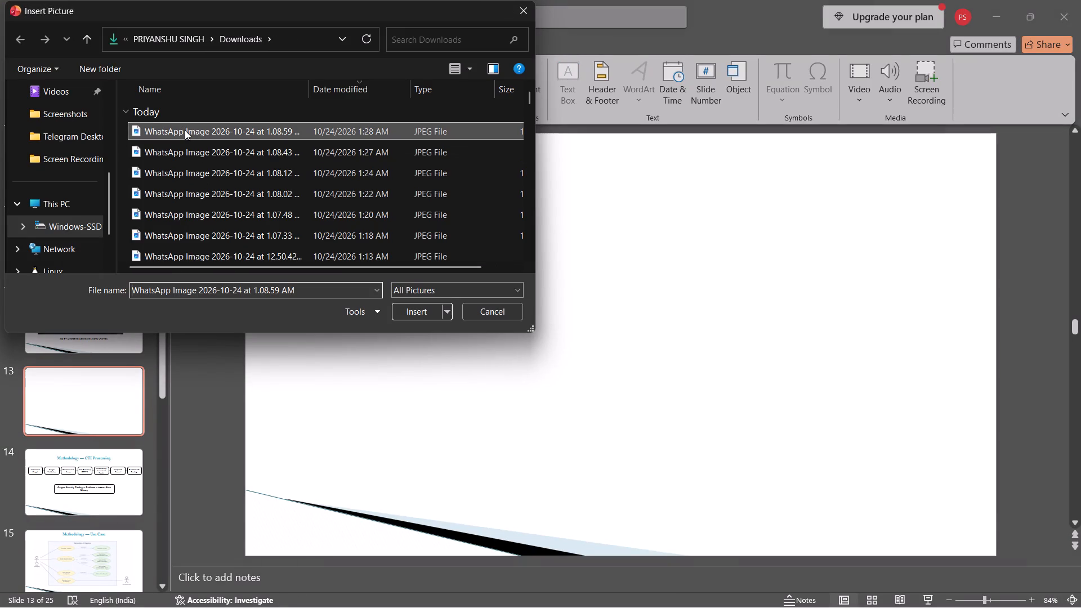
left_click(418, 306)
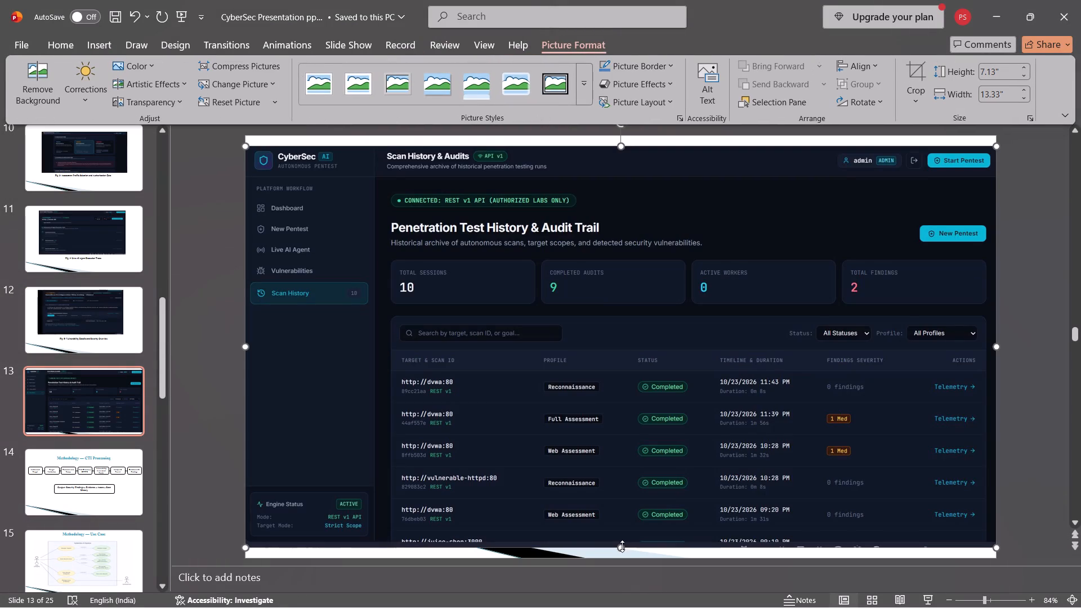
Shrink the scan history screenshot on slide 13 to about 6.01" high by 10.16" wide, leaving space below and at both sides.
left_click_drag(621, 548, 653, 484)
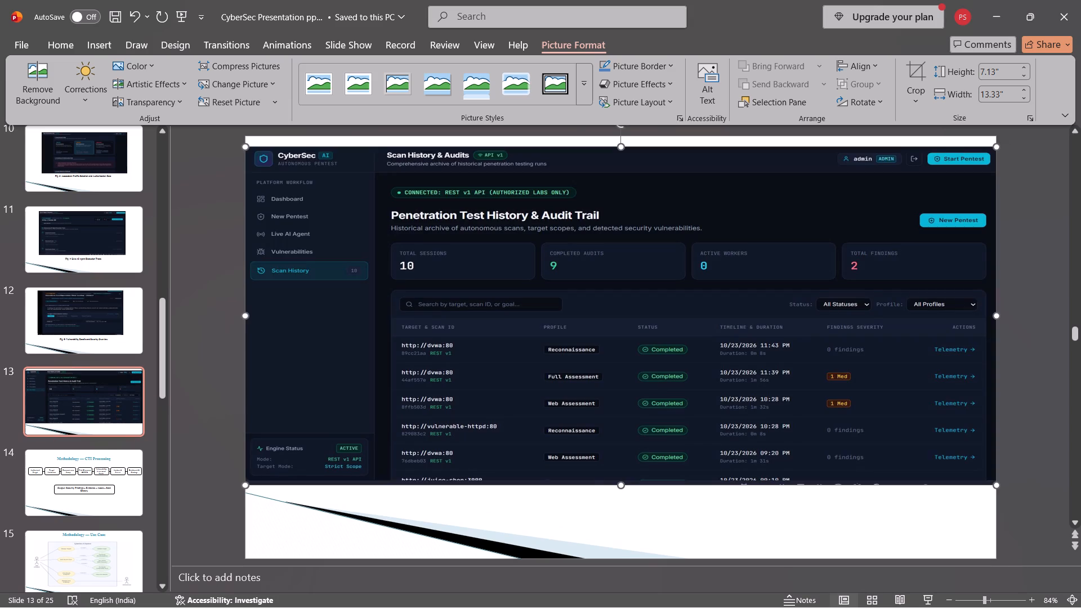
left_click_drag(247, 318, 342, 329)
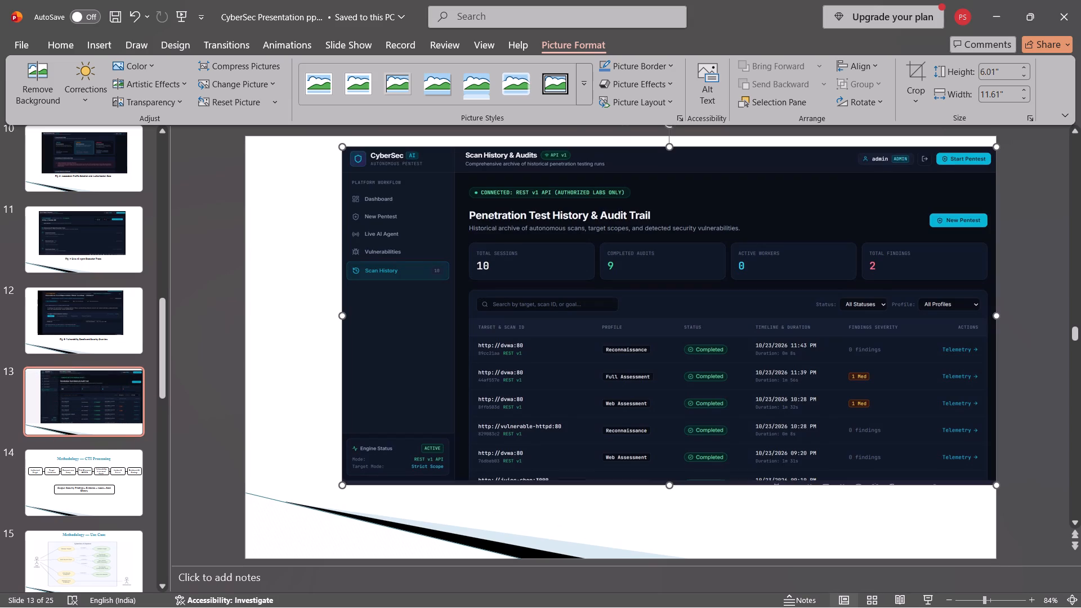
left_click_drag(997, 316, 916, 302)
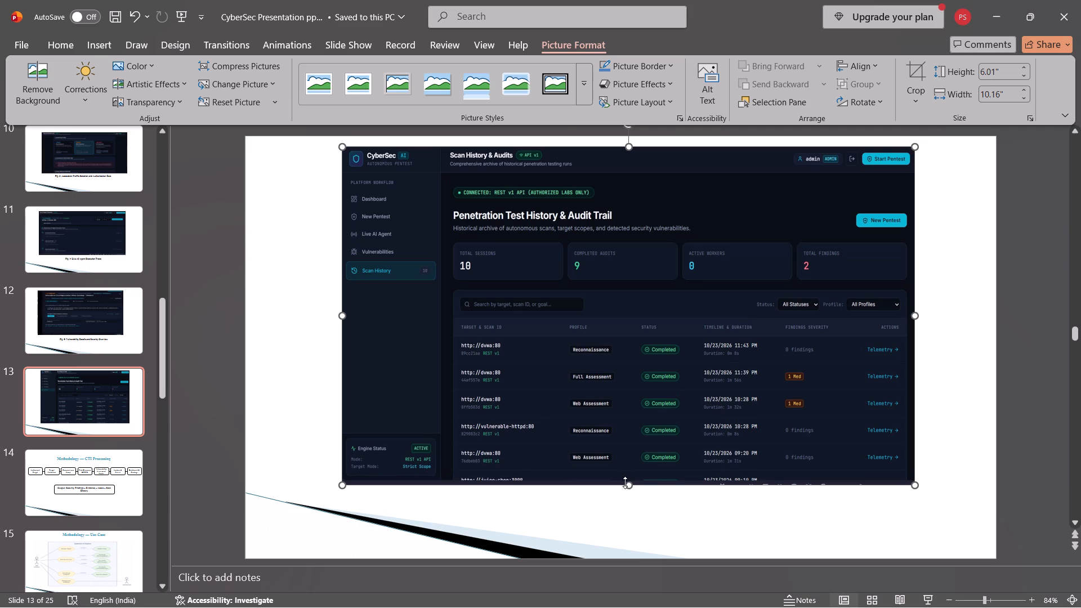
Resize the scan history screenshot on slide 13 to about 5.02" high by 9.74" wide and shift it slightly down and left.
left_click_drag(627, 484, 635, 430)
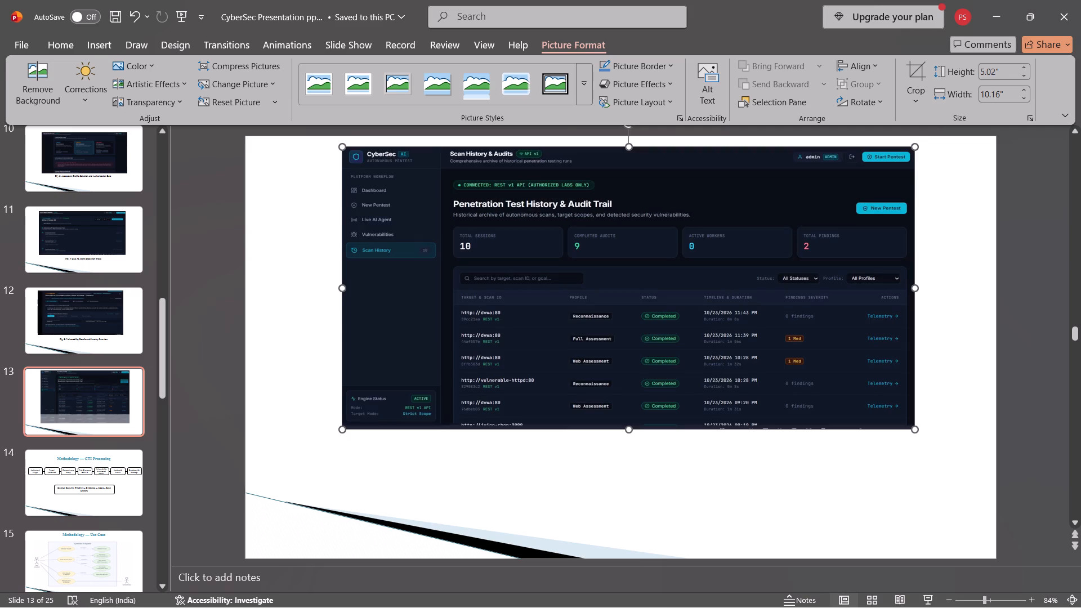
left_click_drag(913, 287, 899, 289)
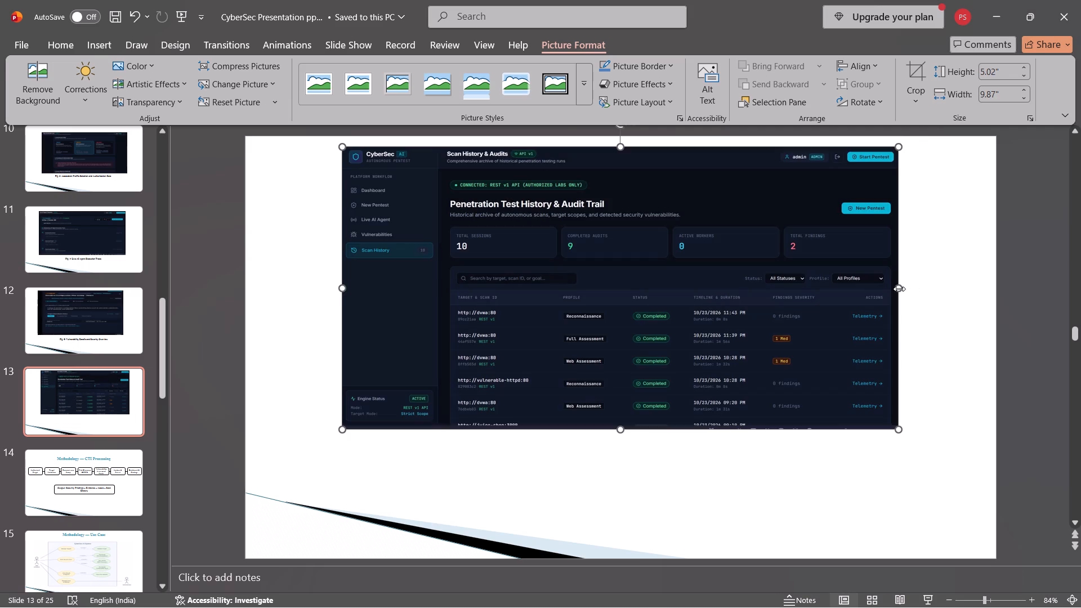
left_click_drag(712, 269, 696, 285)
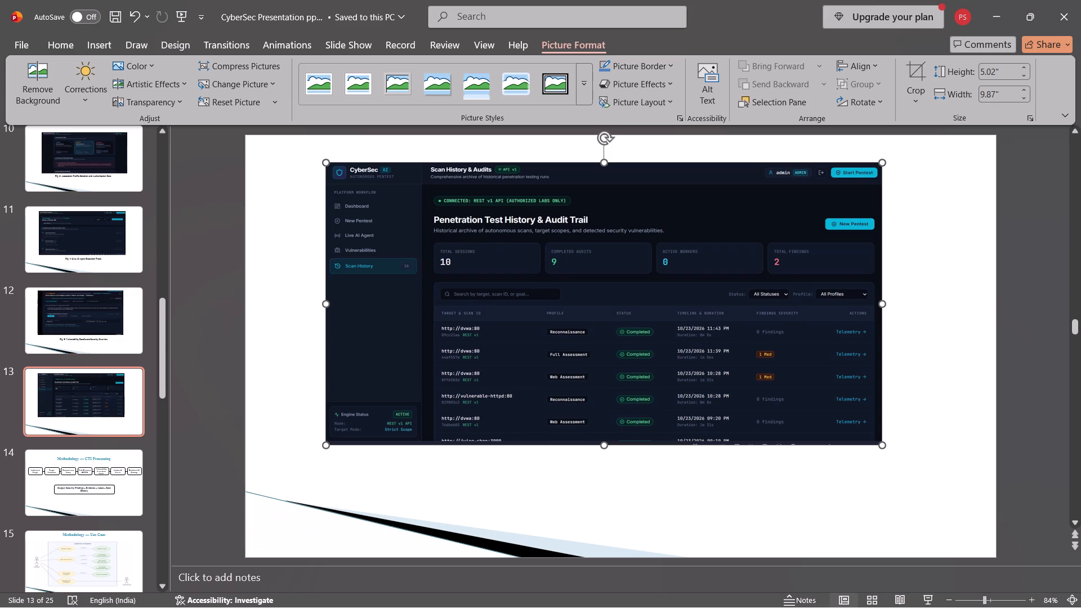
left_click_drag(883, 301, 877, 301)
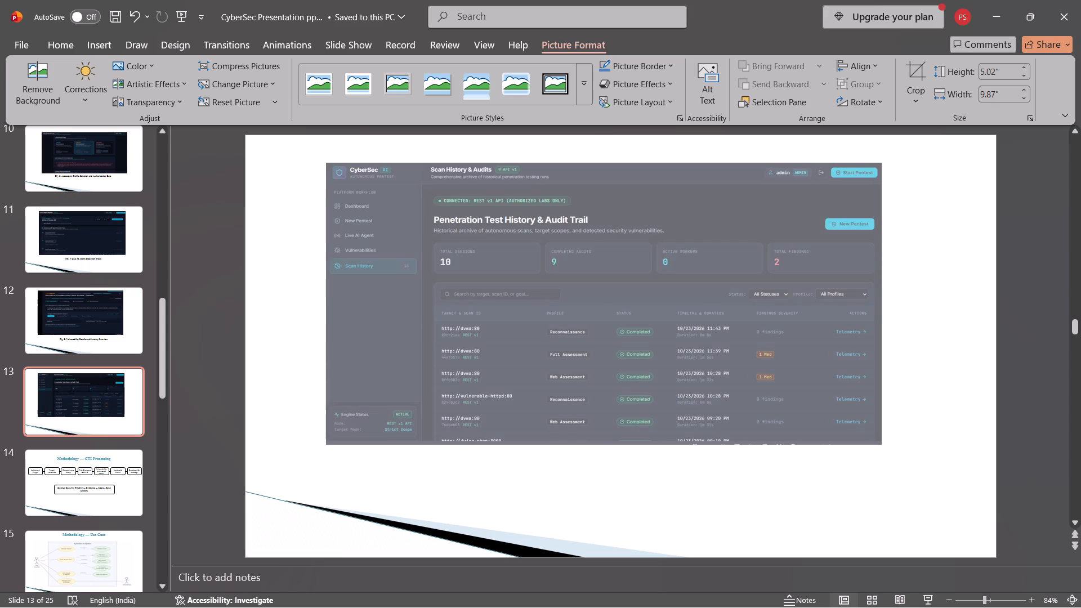
left_click_drag(877, 301, 875, 302)
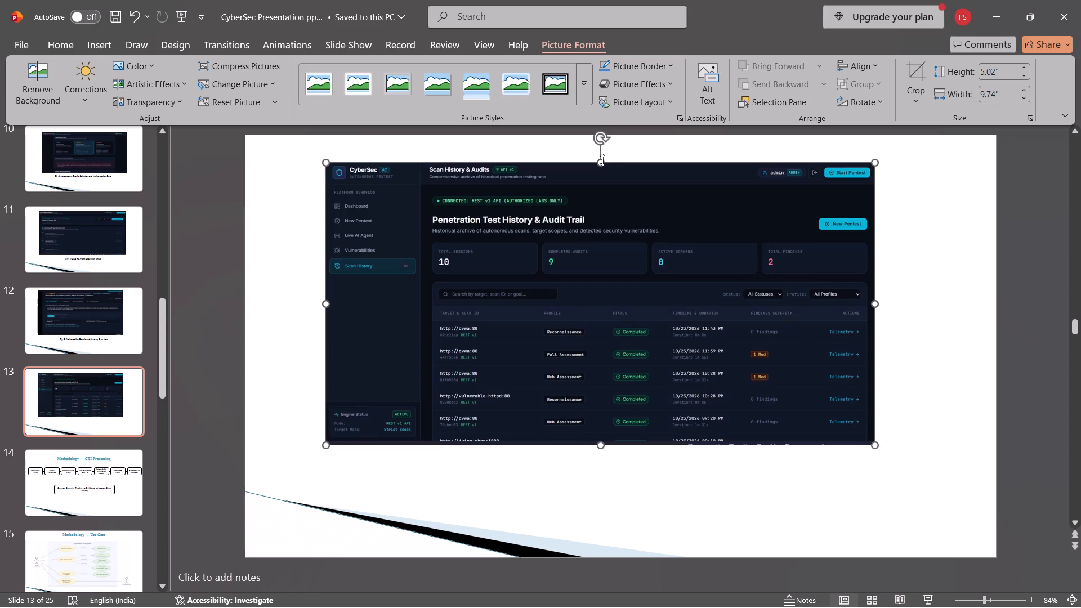
left_click(602, 161)
Add a text box below the slide 13 screenshot and paste the caption "Fig. 6: Scan History and Audit Trail".
left_click(589, 478)
double_click(579, 473)
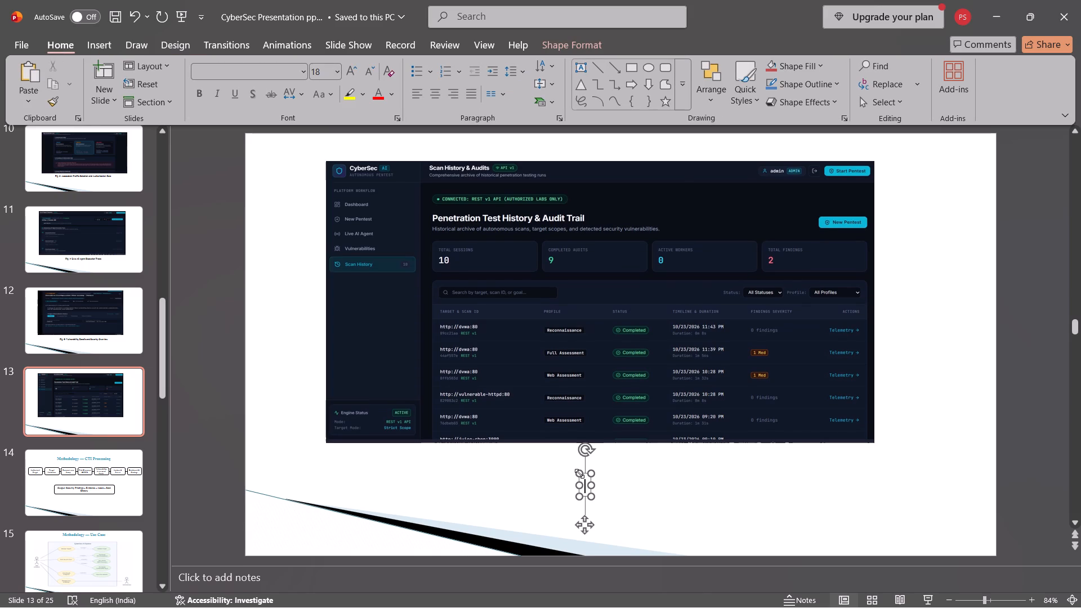
key("ctrl+v")
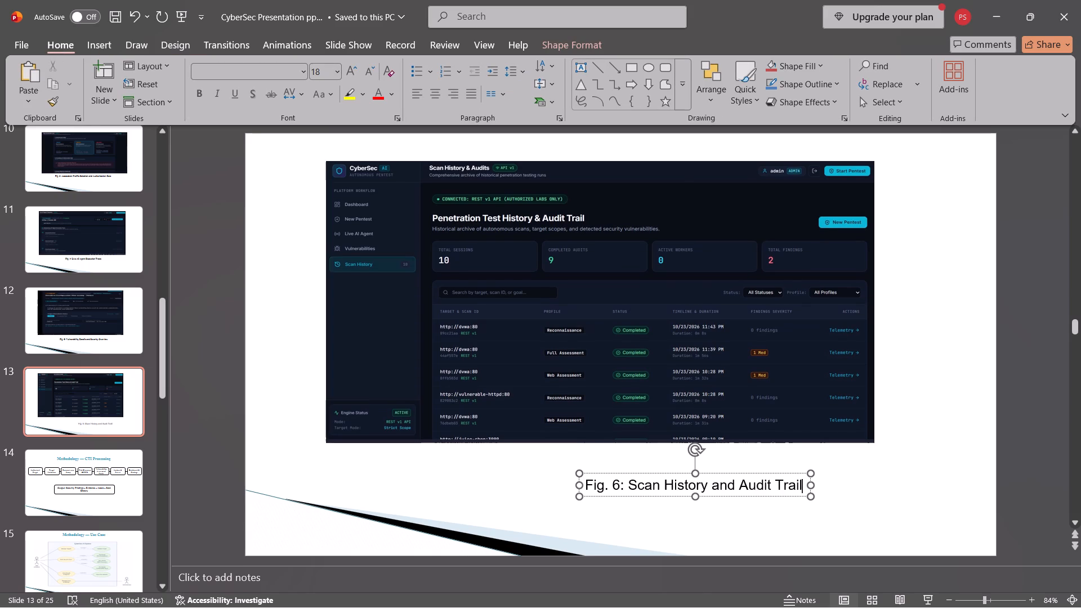
Move the Fig. 6 caption on slide 13 to sit centred just beneath the screenshot with a small gap.
left_click_drag(803, 483, 717, 461)
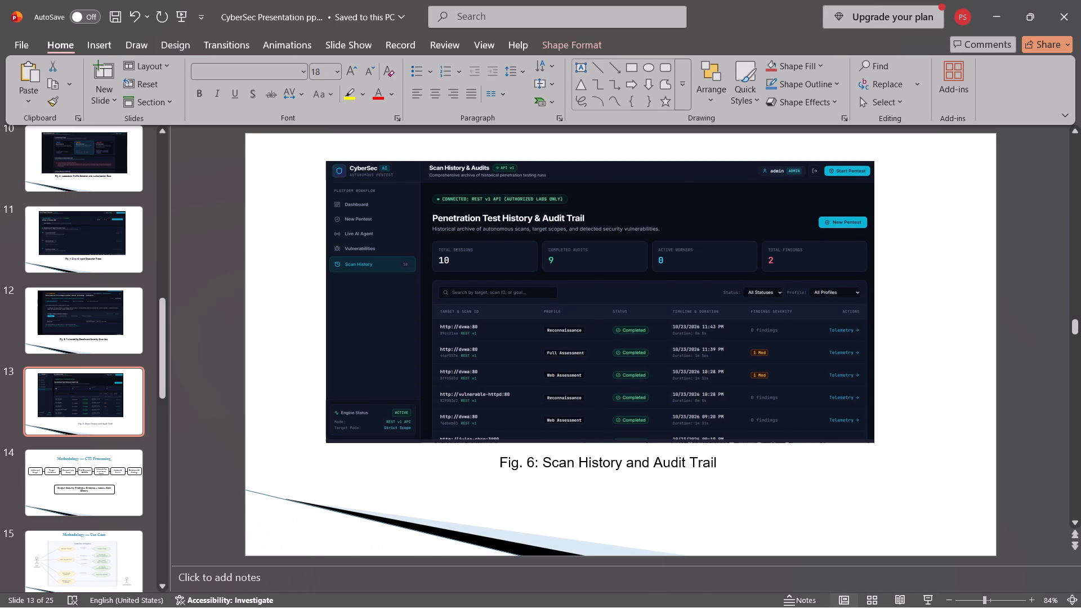
left_click_drag(717, 461, 706, 467)
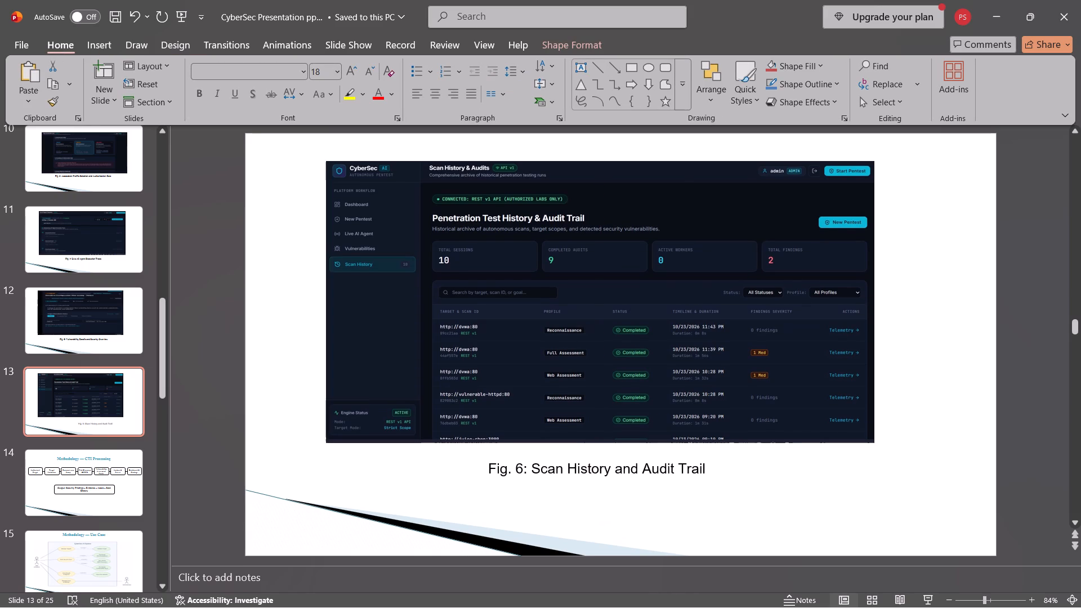
left_click_drag(706, 467, 709, 463)
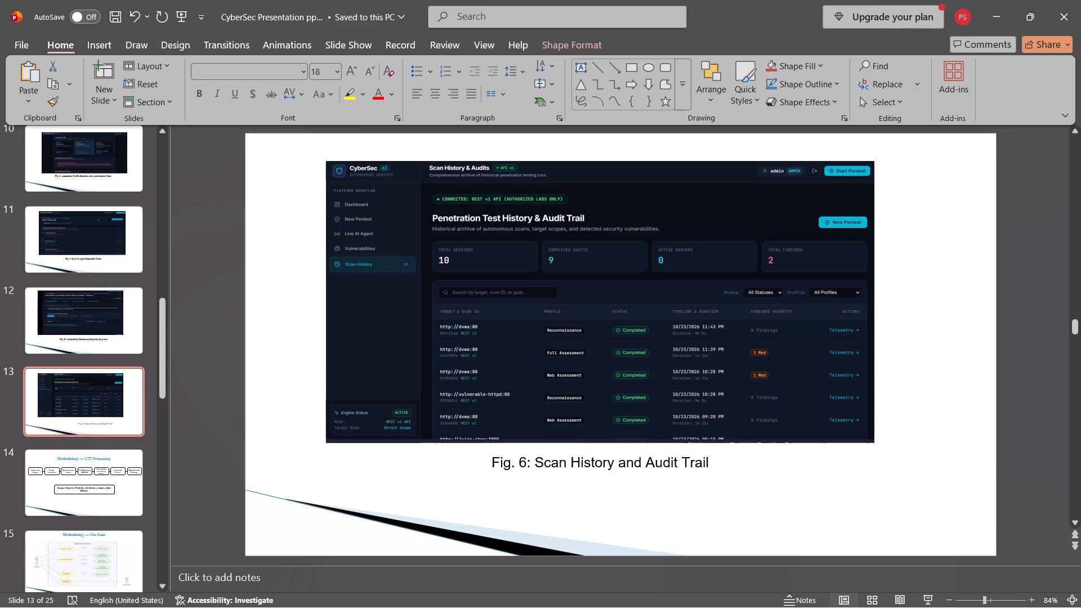
left_click_drag(709, 463, 697, 472)
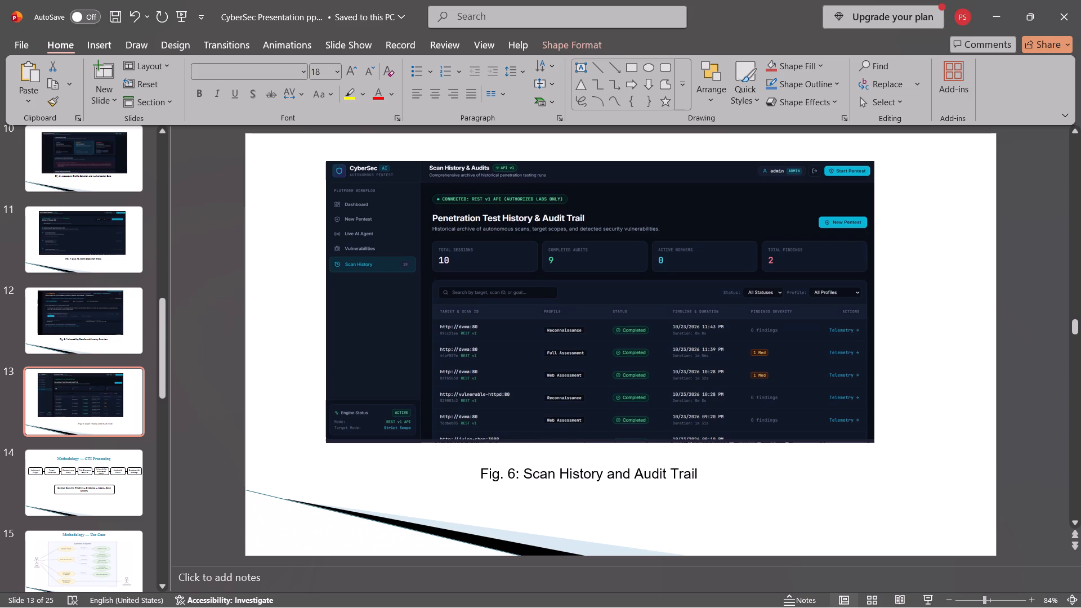
left_click_drag(697, 472, 709, 462)
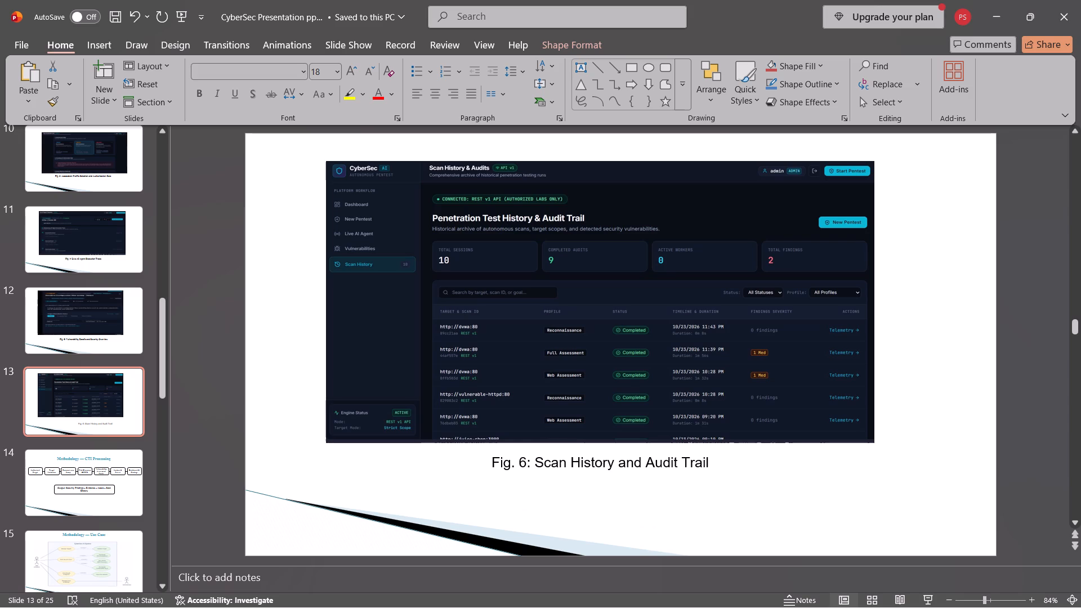
left_click_drag(709, 462, 710, 455)
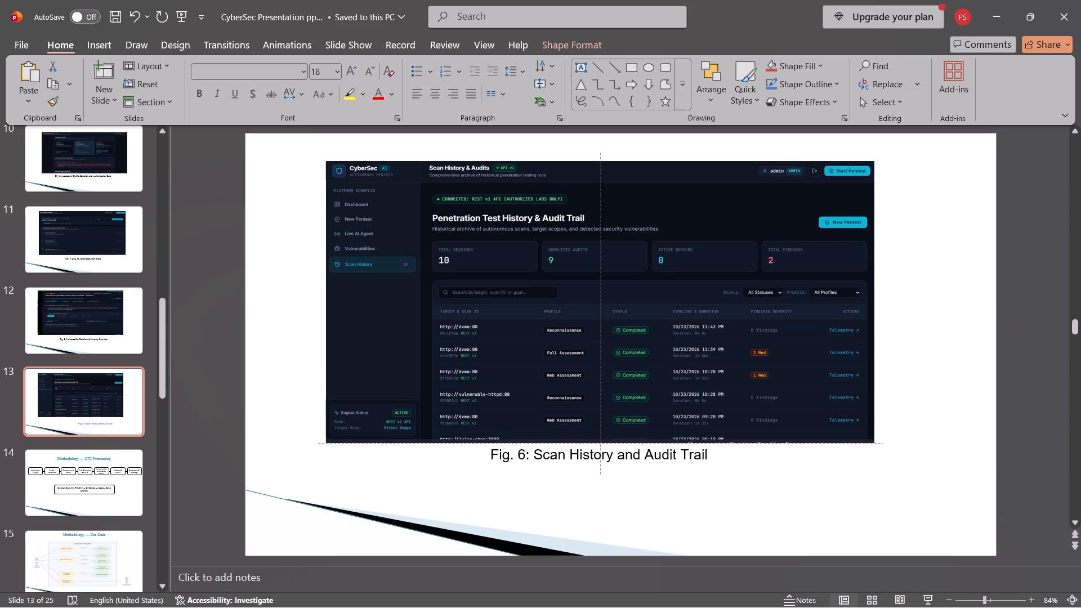
left_click_drag(710, 455, 709, 466)
left_click(708, 467)
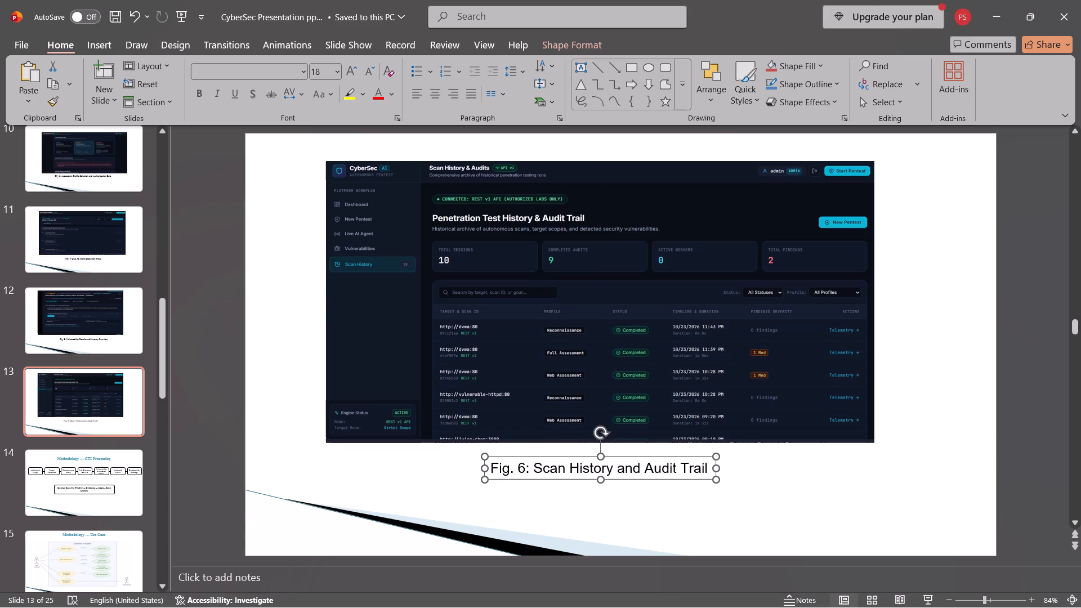
Format the full Fig. 6 caption on slide 13 as bold Times New Roman.
left_click(707, 467)
left_click_drag(707, 467, 542, 468)
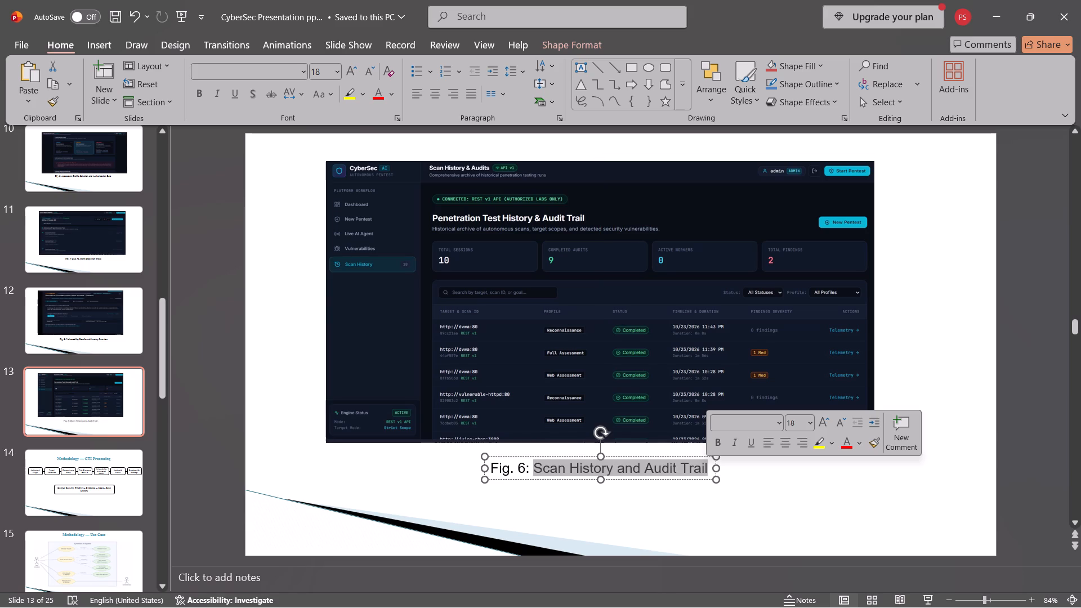
left_click_drag(542, 468, 492, 476)
left_click(504, 453)
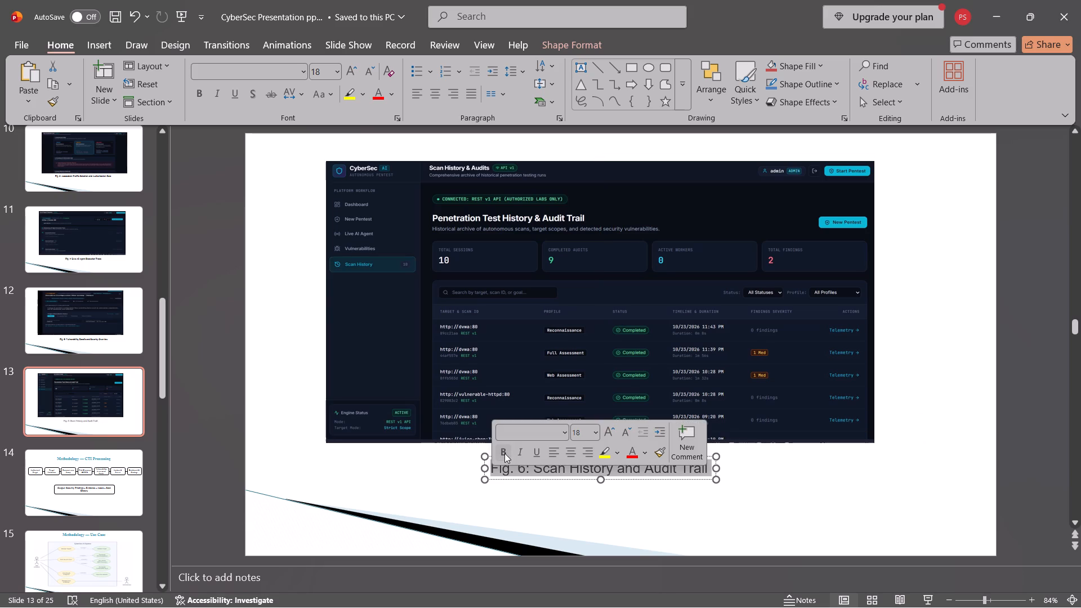
left_click(567, 431)
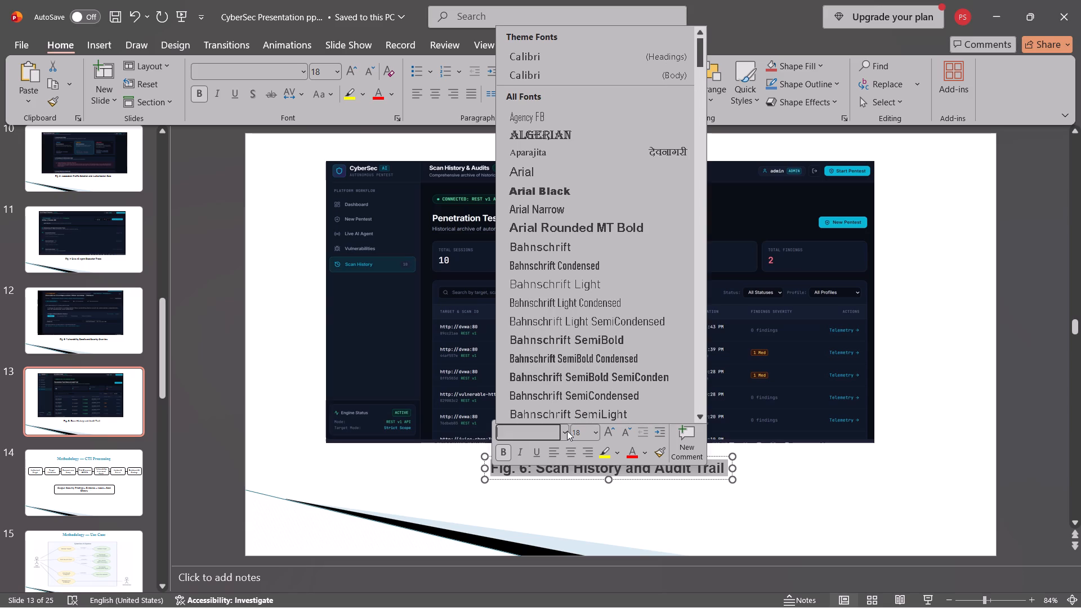
type("ti")
key("Return")
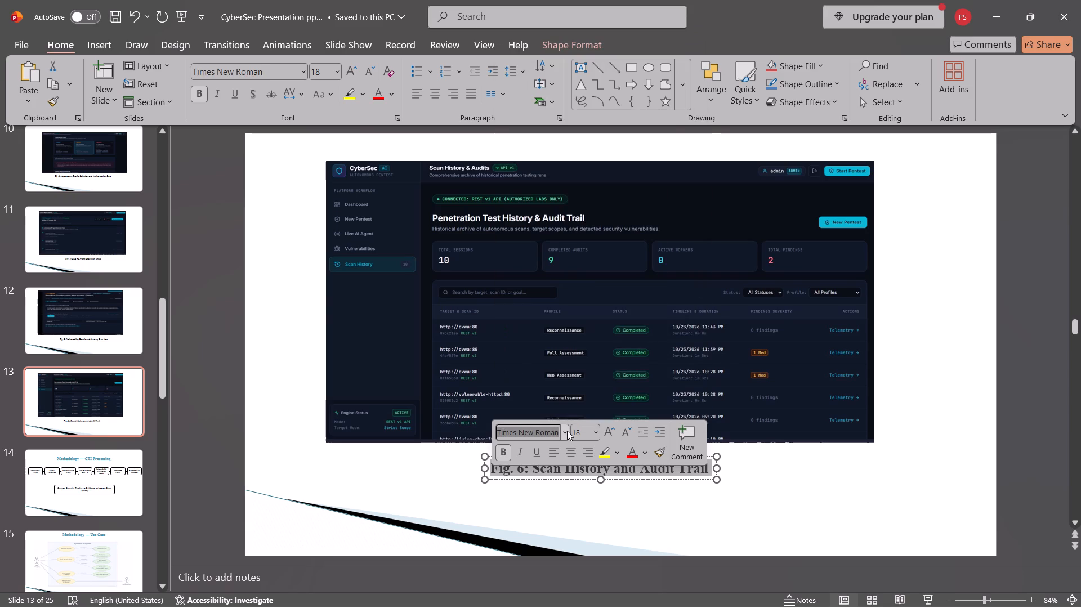
left_click(820, 483)
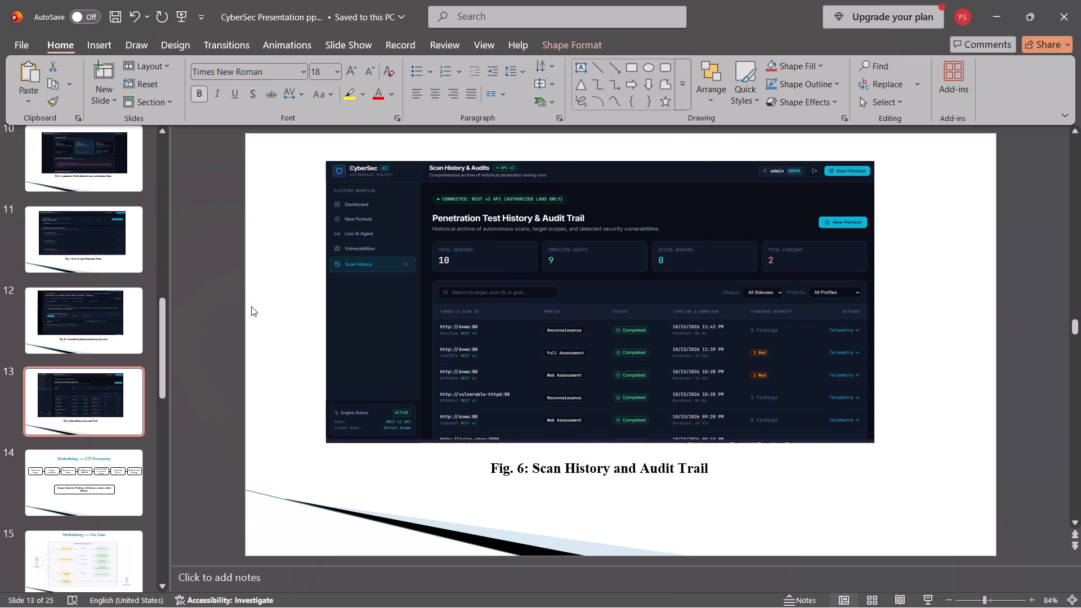
Review the Implementation slides from slide 12 back to slide 8, checking screenshot placement and figure captions.
left_click(56, 297)
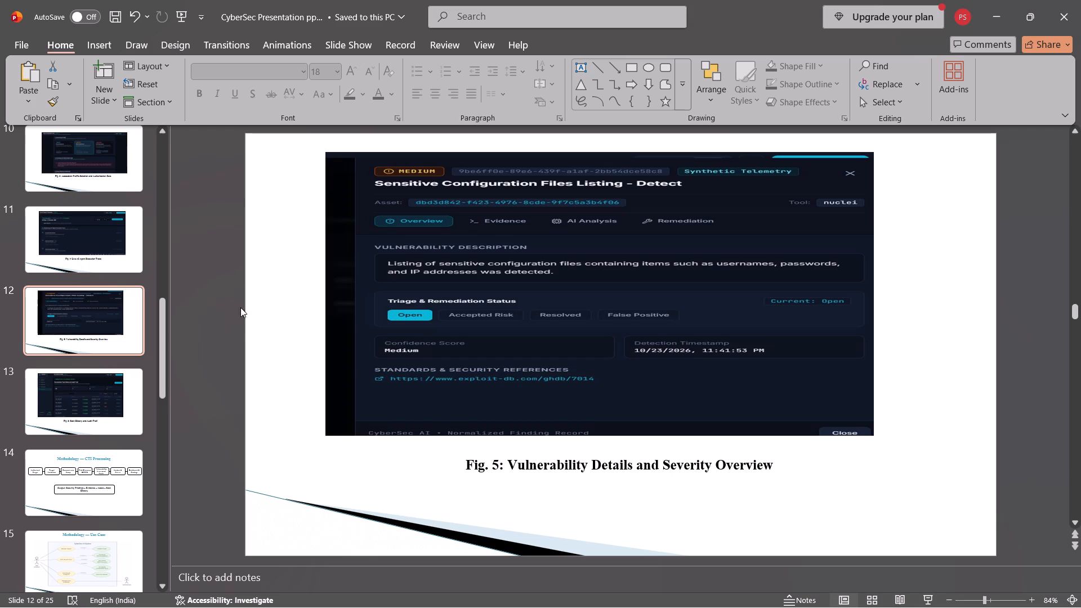
scroll(626, 354, "up", 1)
left_click(115, 251)
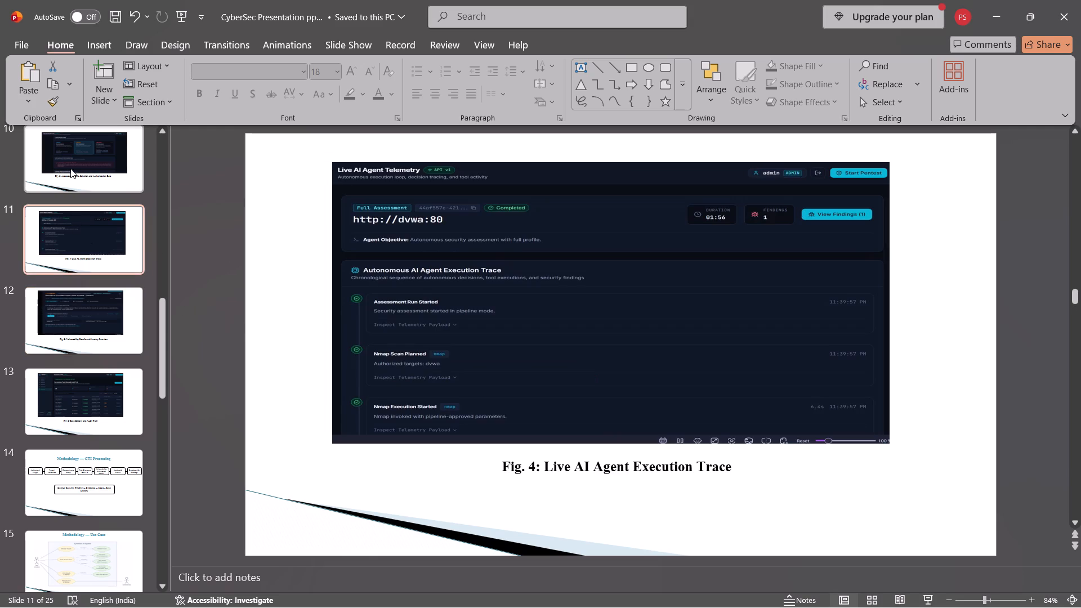
left_click(70, 163)
scroll(70, 163, "up", 1)
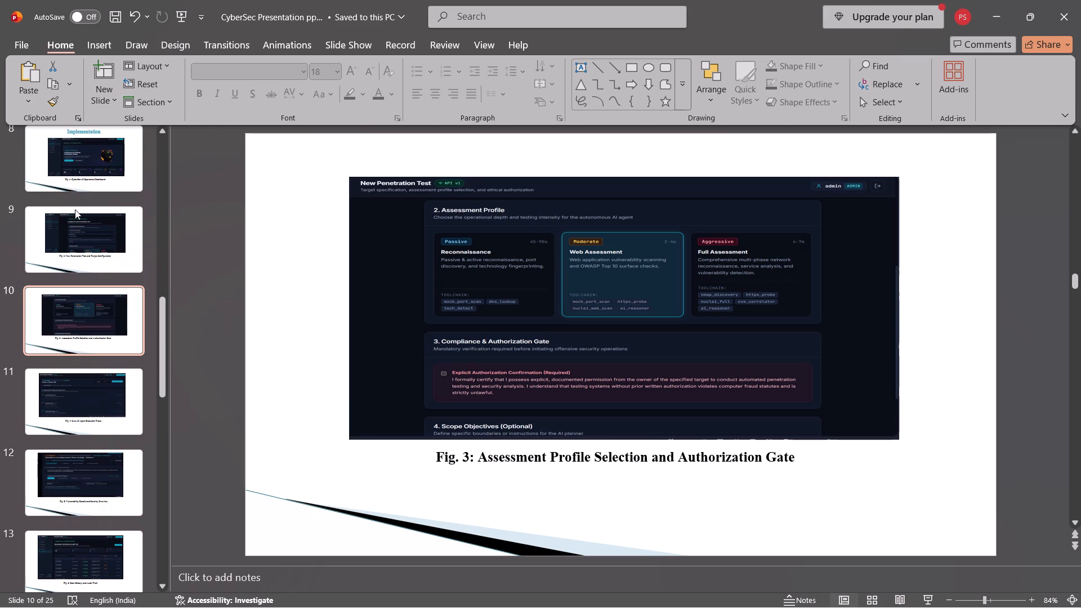
left_click(83, 235)
left_click(88, 176)
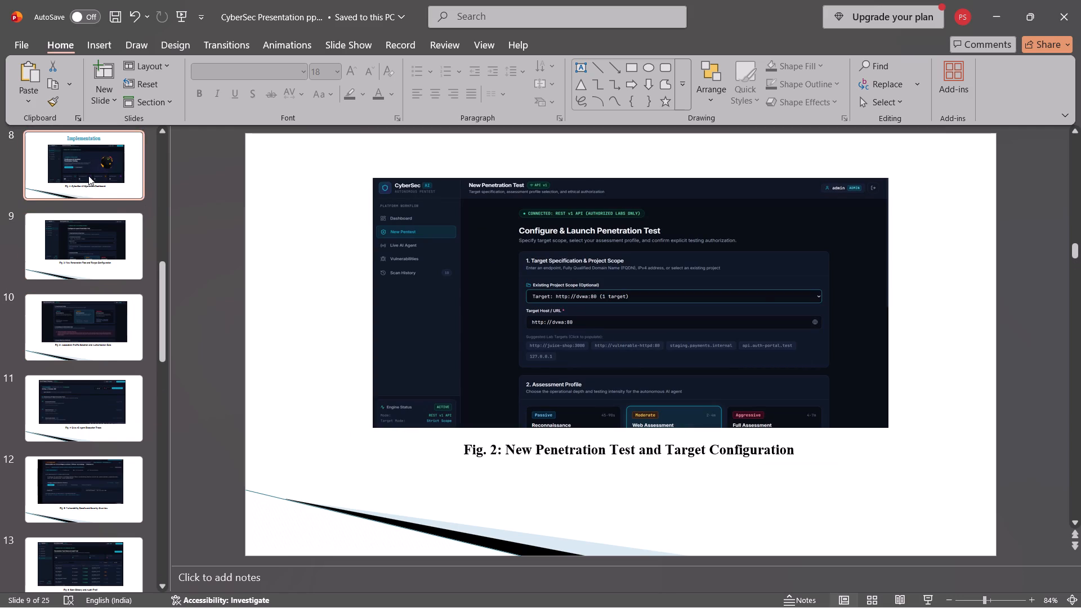
Skim the whole presentation, from the opening and Index slides to the closing slide, to check content and slide order.
scroll(88, 176, "up", 1)
scroll(303, 292, "down", 2)
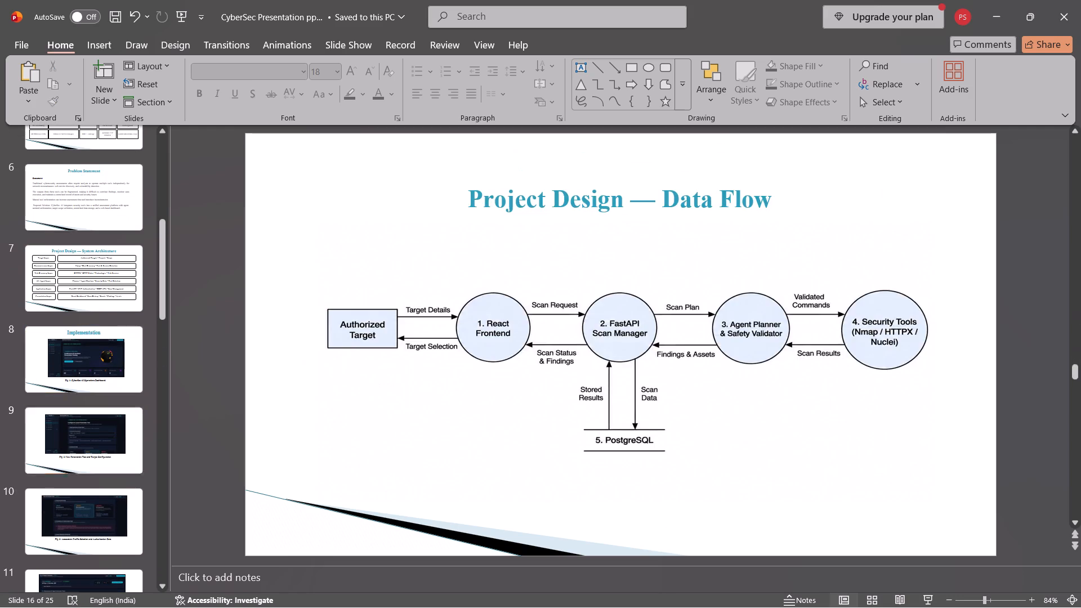
scroll(303, 292, "down", 9)
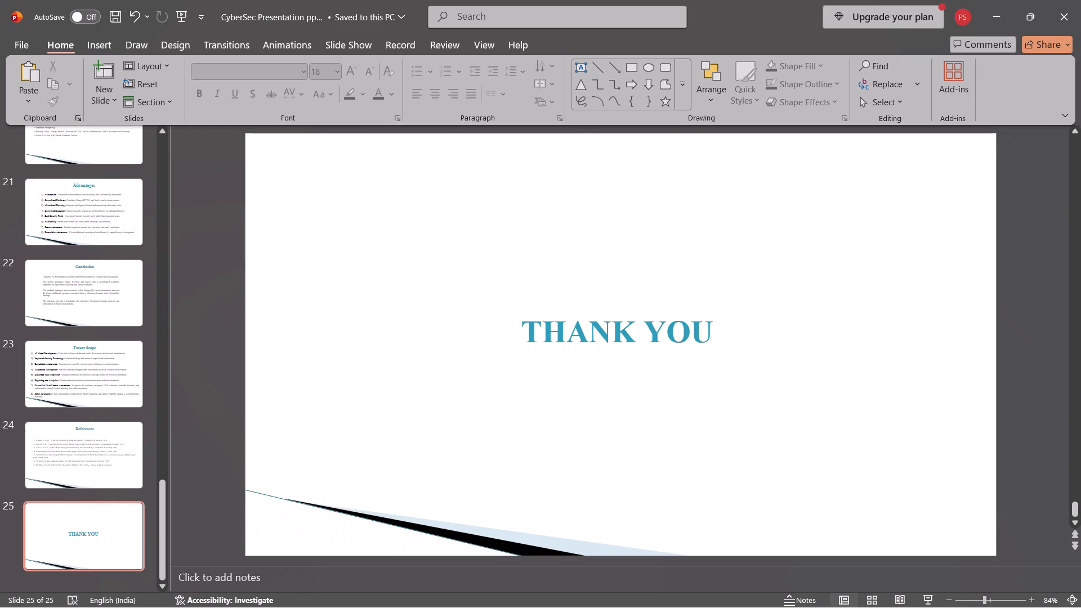
scroll(303, 292, "up", 12)
scroll(303, 292, "down", 2)
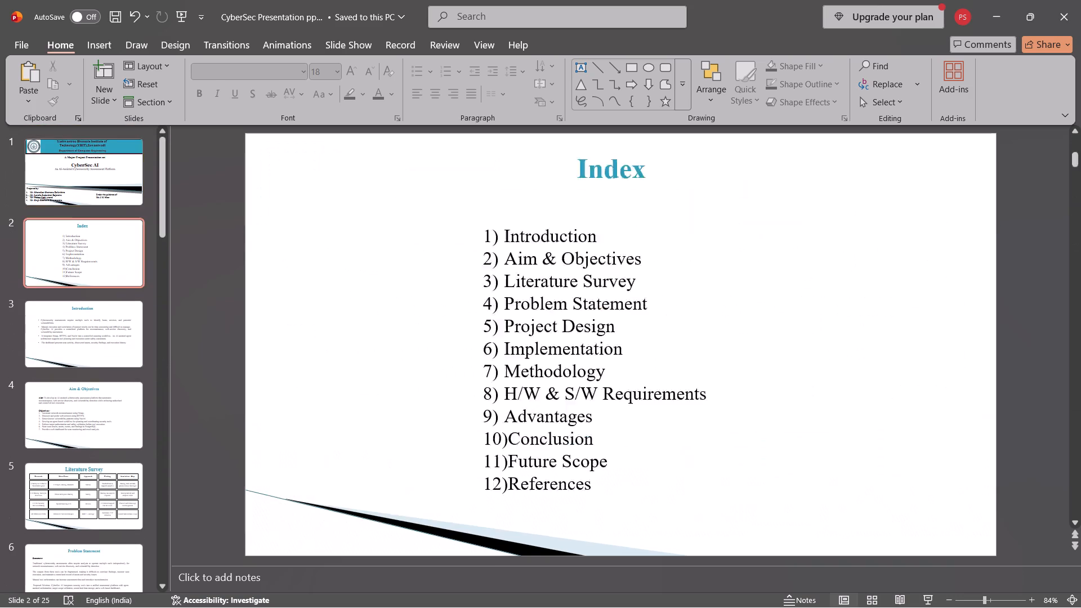
scroll(303, 292, "down", 6)
scroll(303, 292, "up", 2)
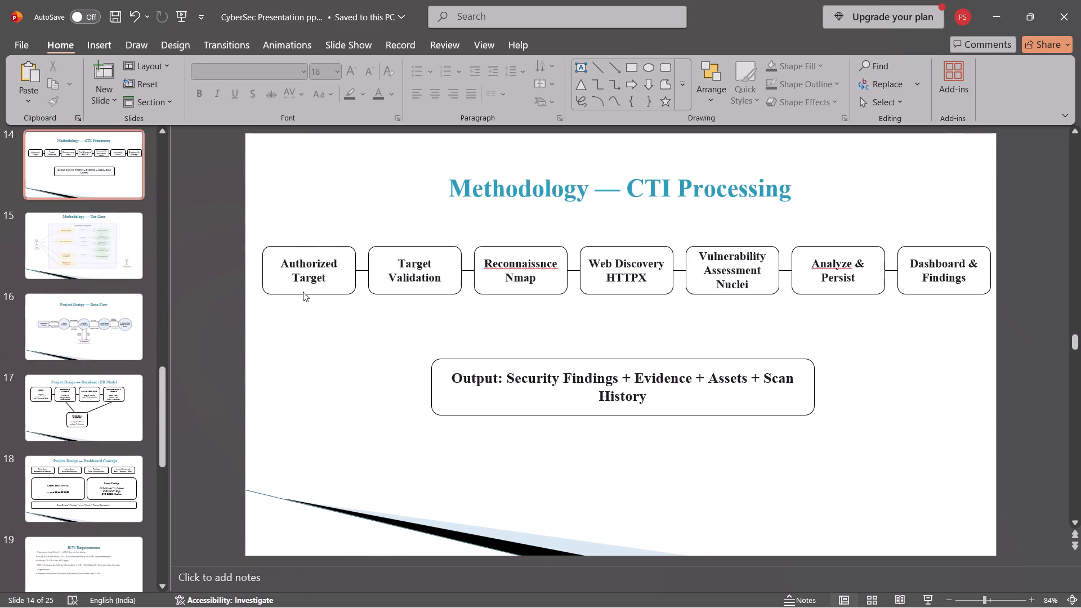
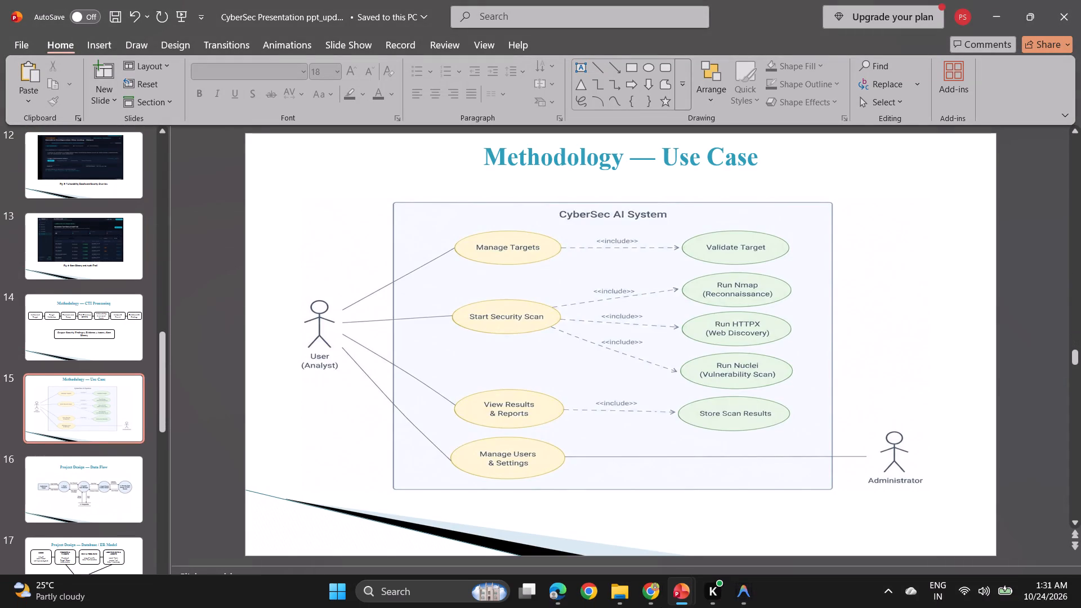
Close the open presentation and reopen CyberSec Presentation ppt_updated from the Downloads folder.
left_click(623, 595)
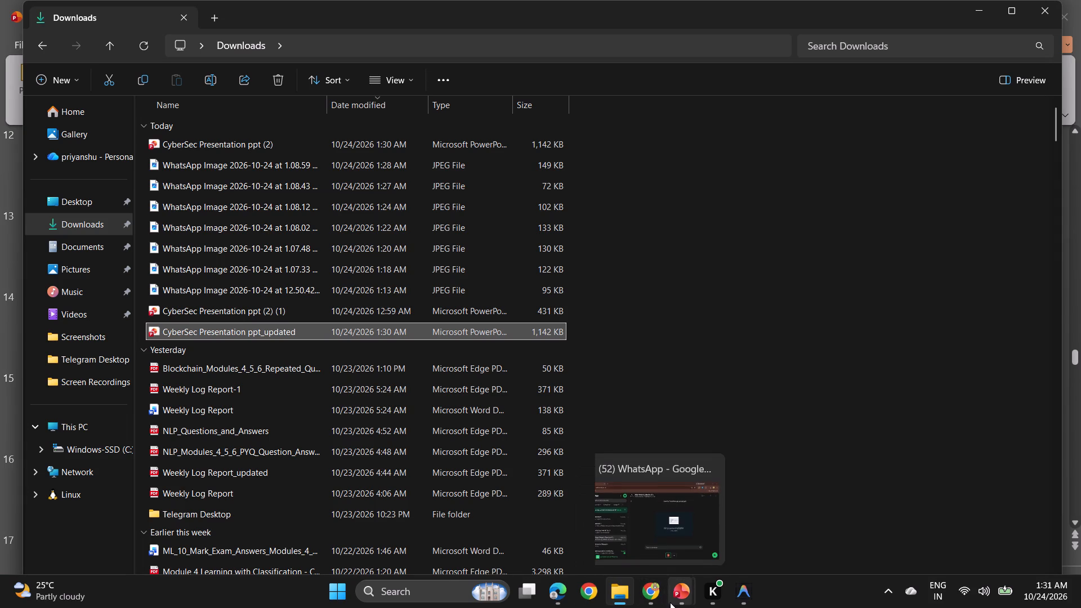
left_click(818, 472)
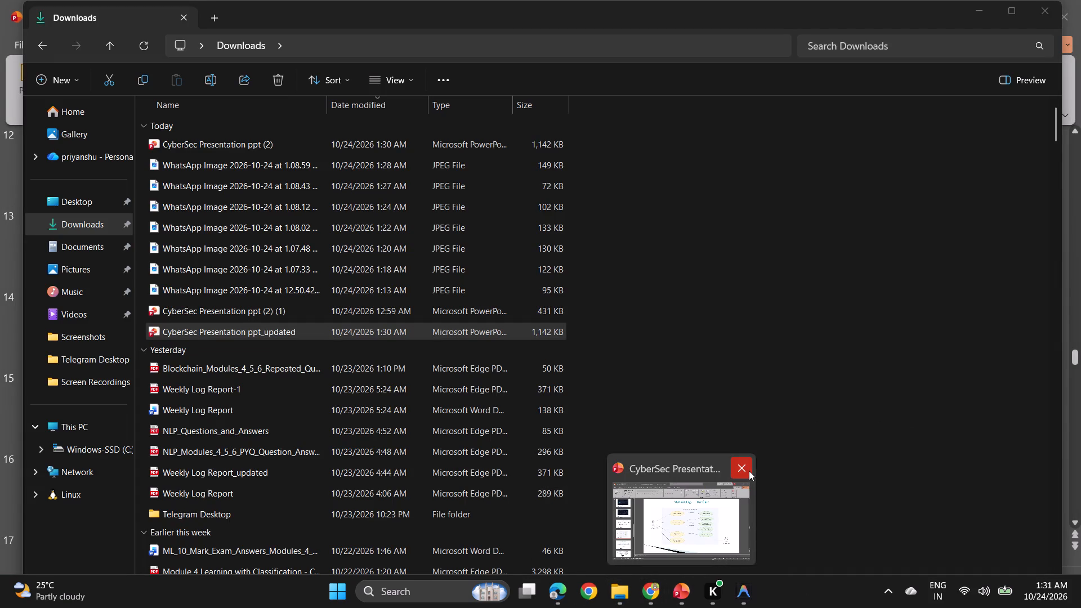
left_click(668, 518)
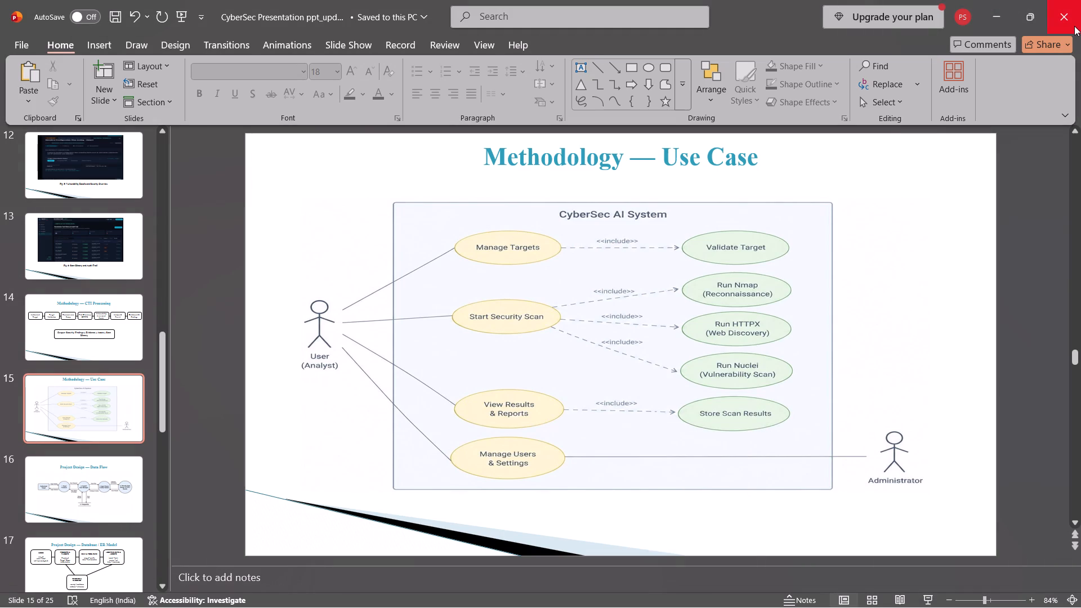
left_click(1074, 26)
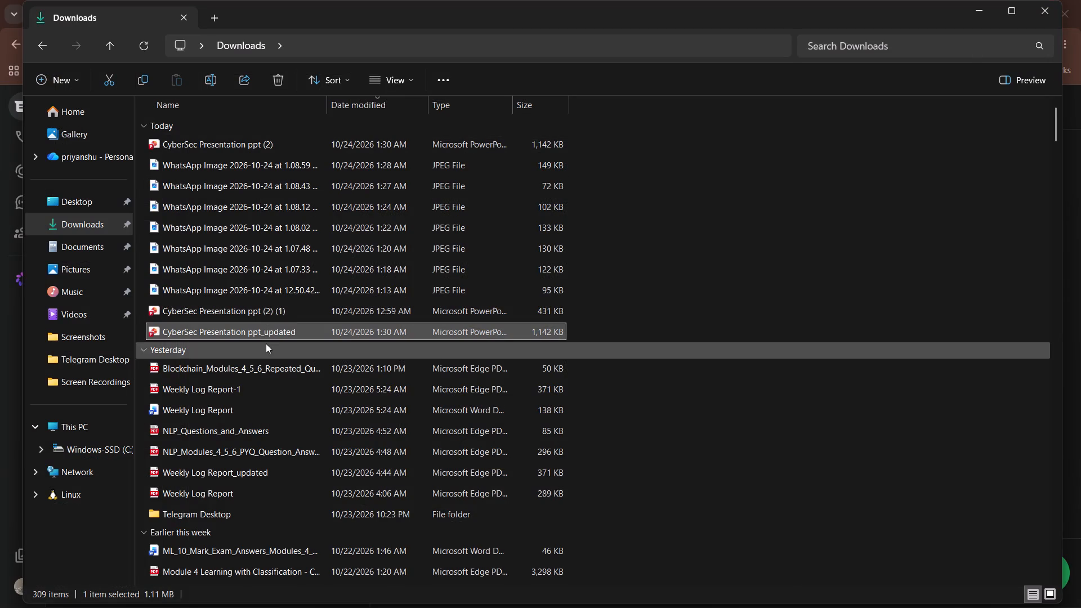
double_click(293, 329)
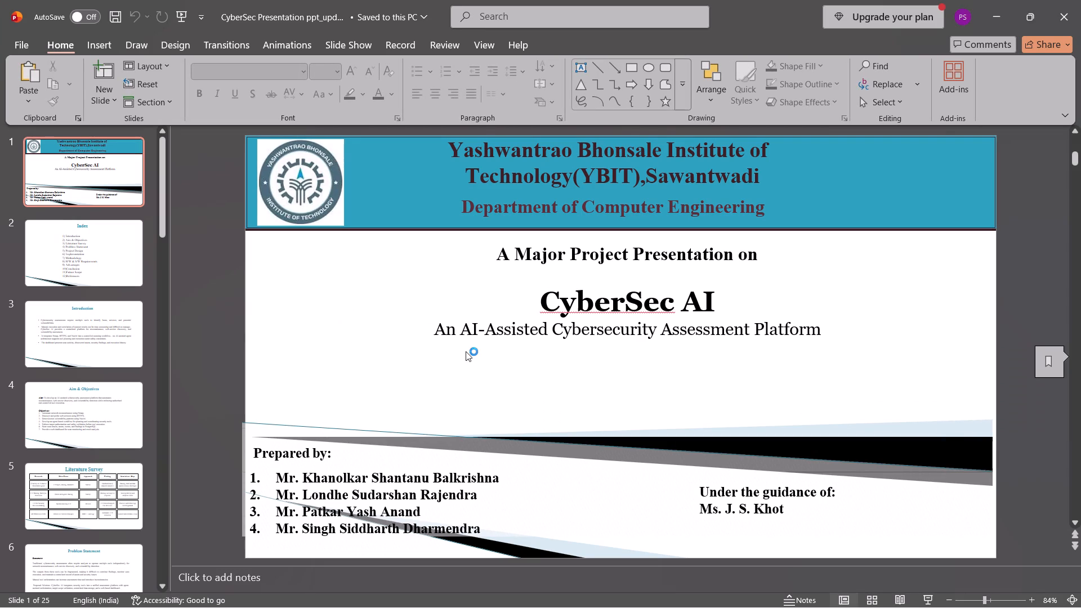
Review the reopened deck from the Index slide through Project Design to the first Implementation slide, checking content and layout.
left_click(120, 267)
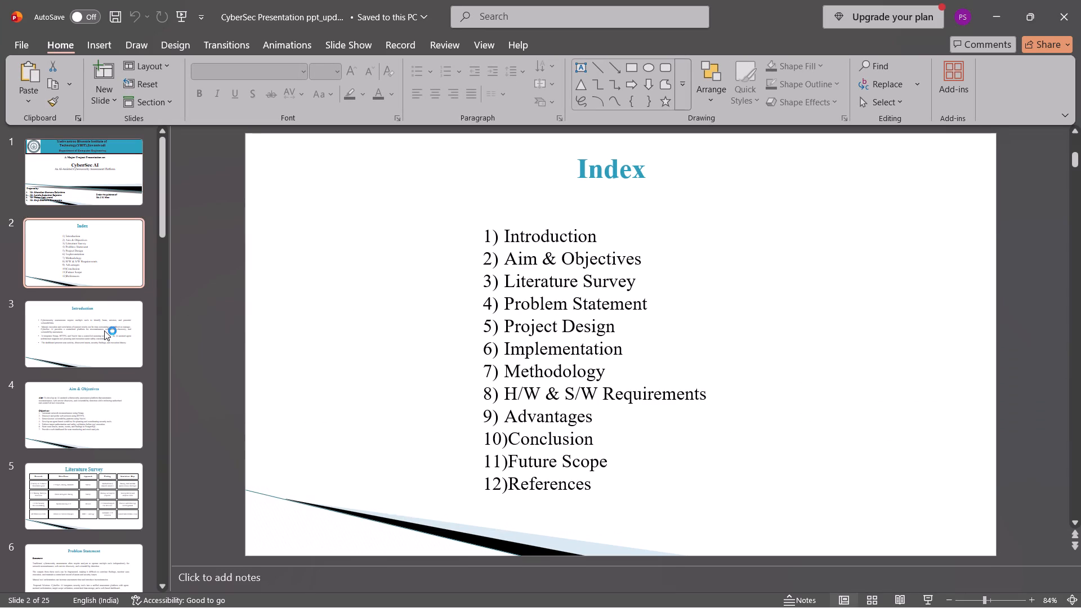
left_click(104, 330)
left_click(95, 420)
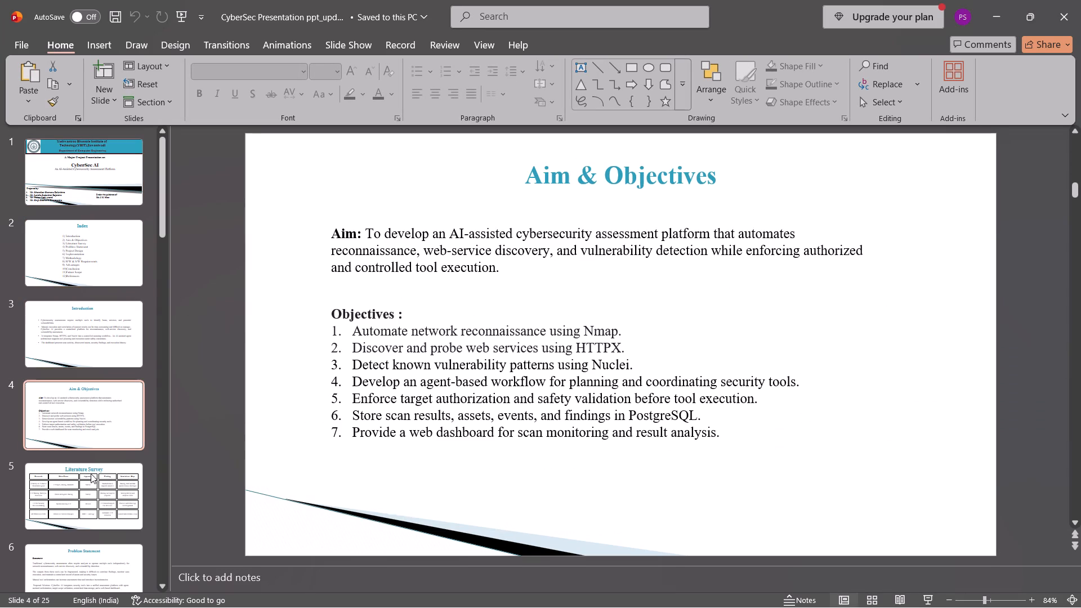
left_click(91, 484)
scroll(91, 484, "down", 1)
left_click(91, 484)
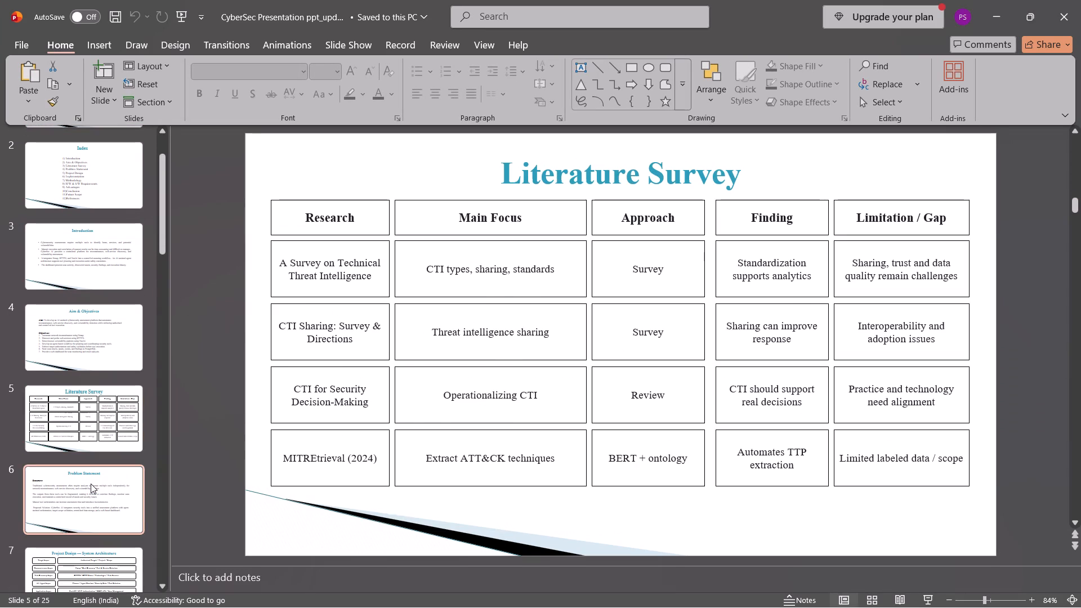
scroll(91, 484, "down", 1)
left_click(92, 391)
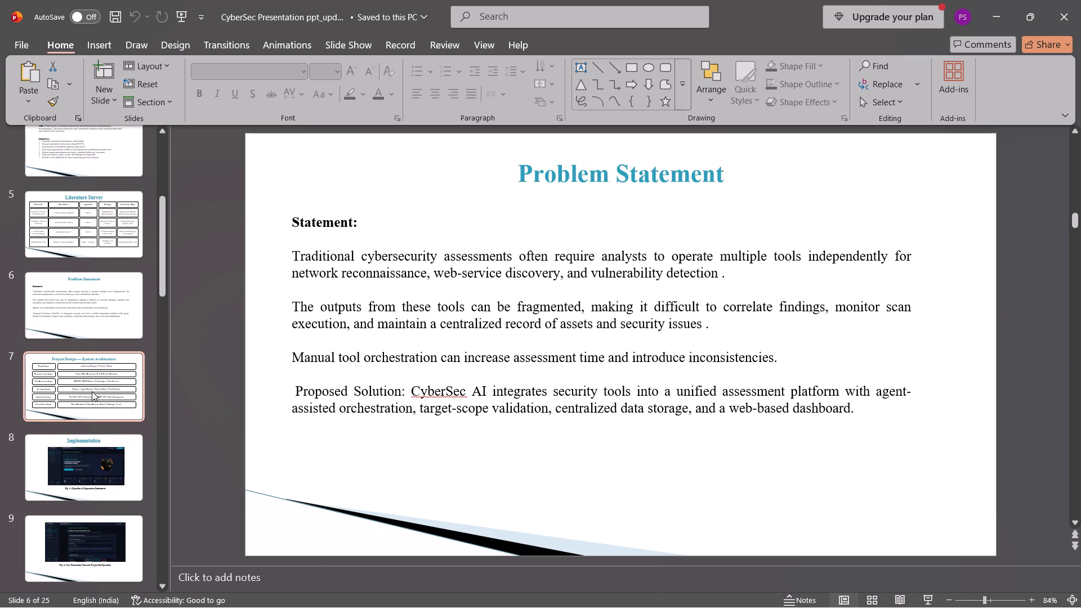
left_click(96, 466)
scroll(96, 466, "down", 1)
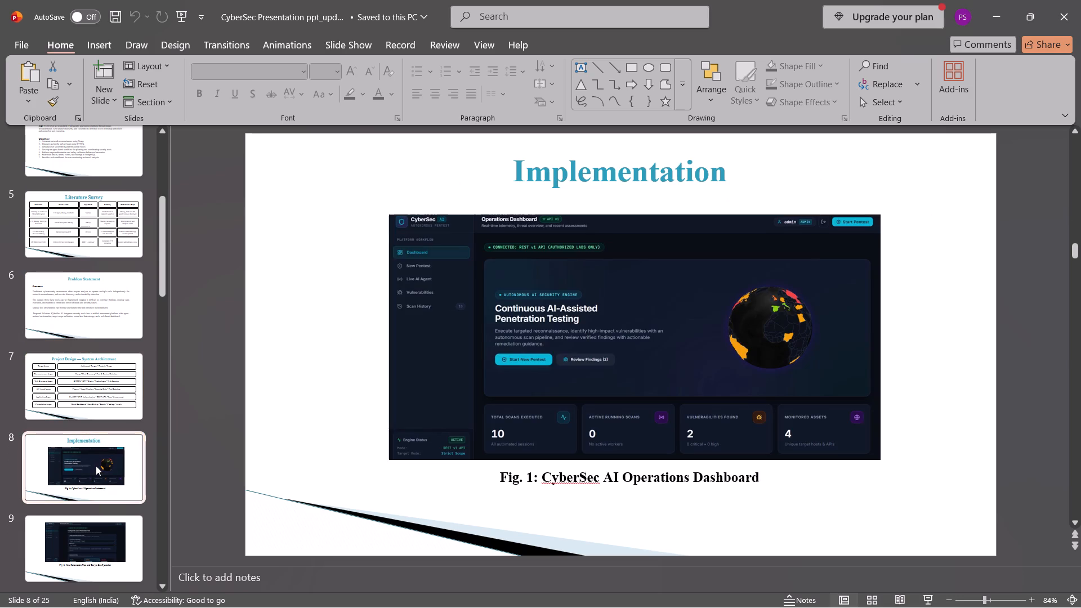
scroll(96, 466, "down", 1)
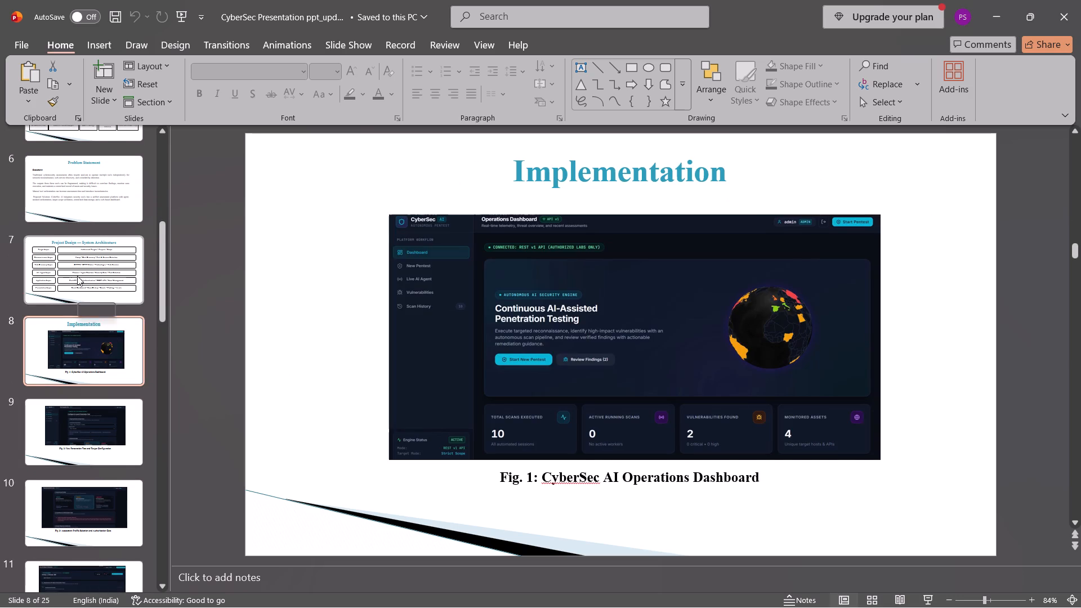
left_click(77, 276)
left_click(86, 334)
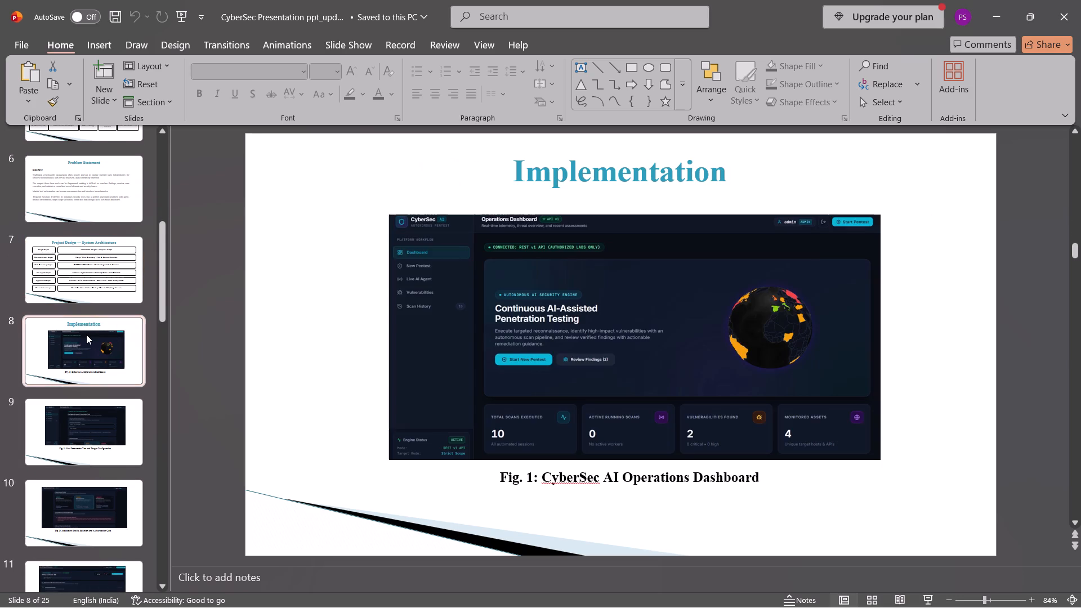
Review the System Architecture slide and the Implementation slides from slide 8 to slide 13, checking screenshots and figure captions.
left_click(92, 251)
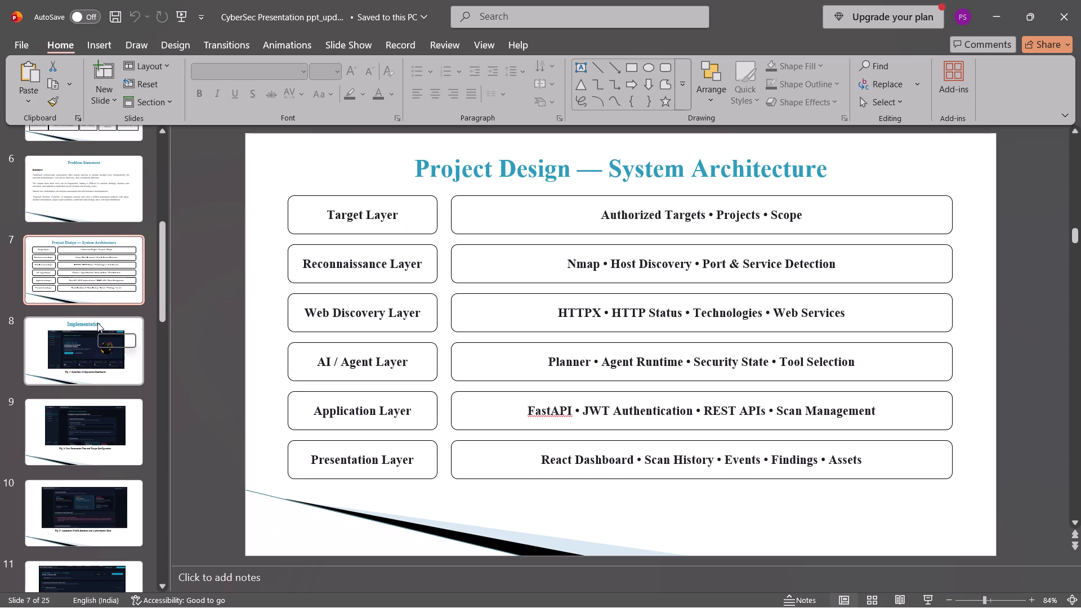
left_click(82, 258)
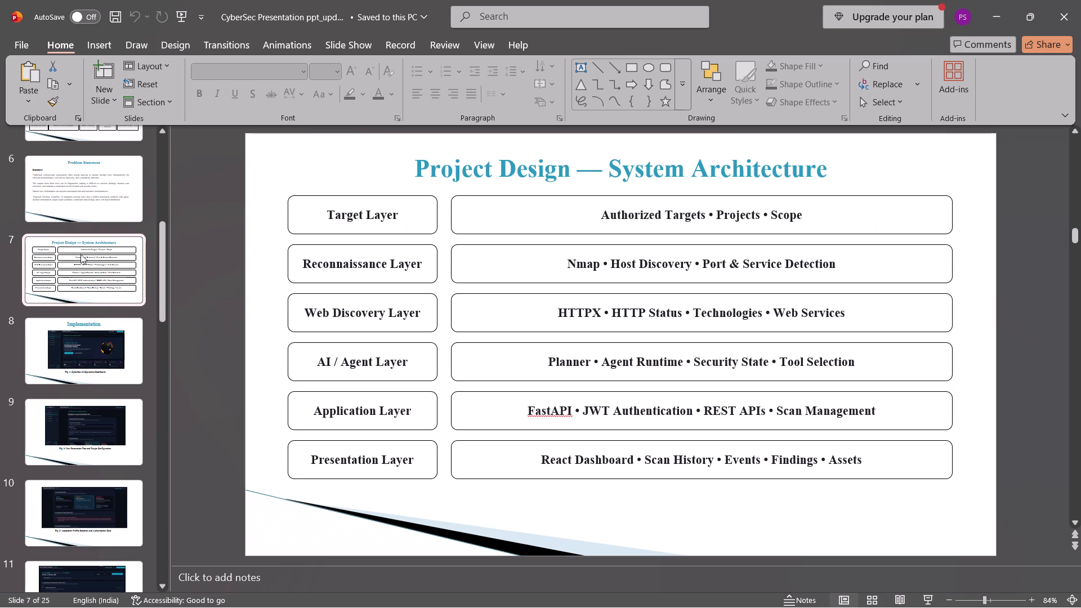
left_click(79, 198)
left_click(83, 341)
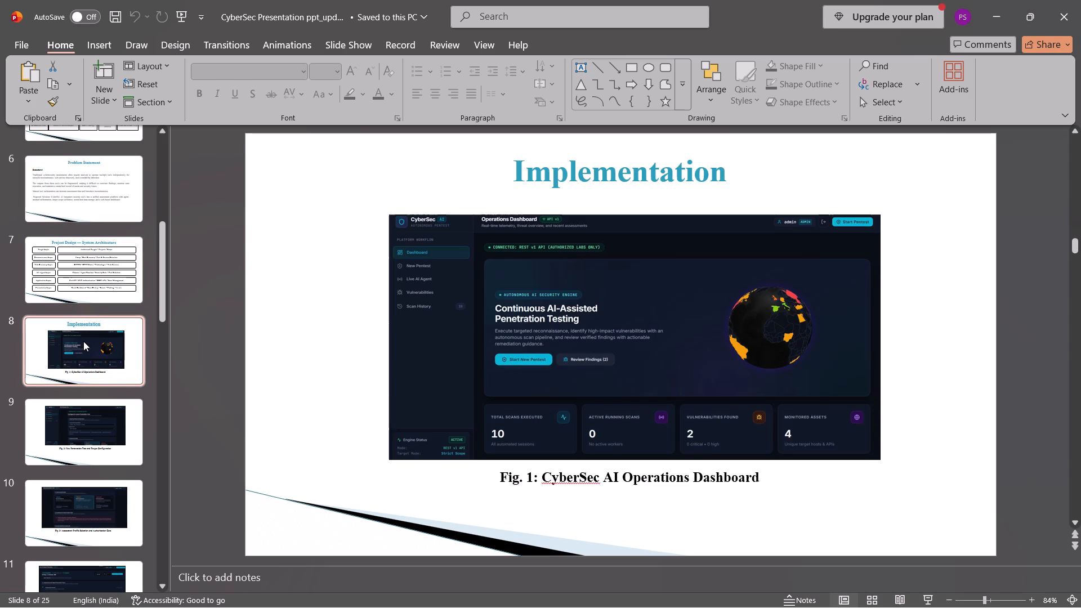
left_click(84, 420)
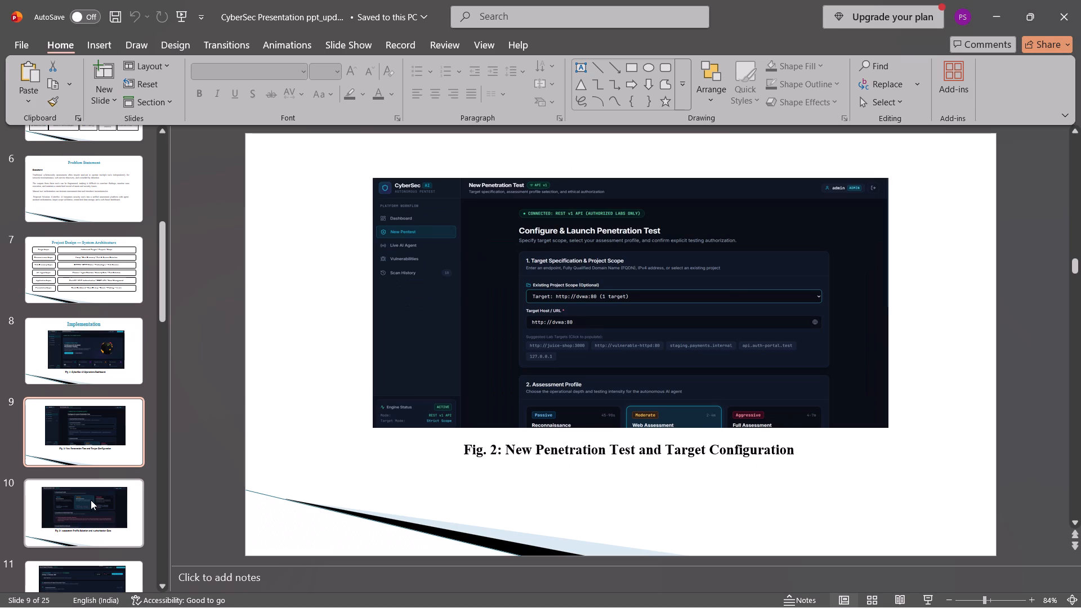
left_click(91, 500)
scroll(91, 500, "down", 1)
left_click(91, 500)
scroll(91, 500, "down", 1)
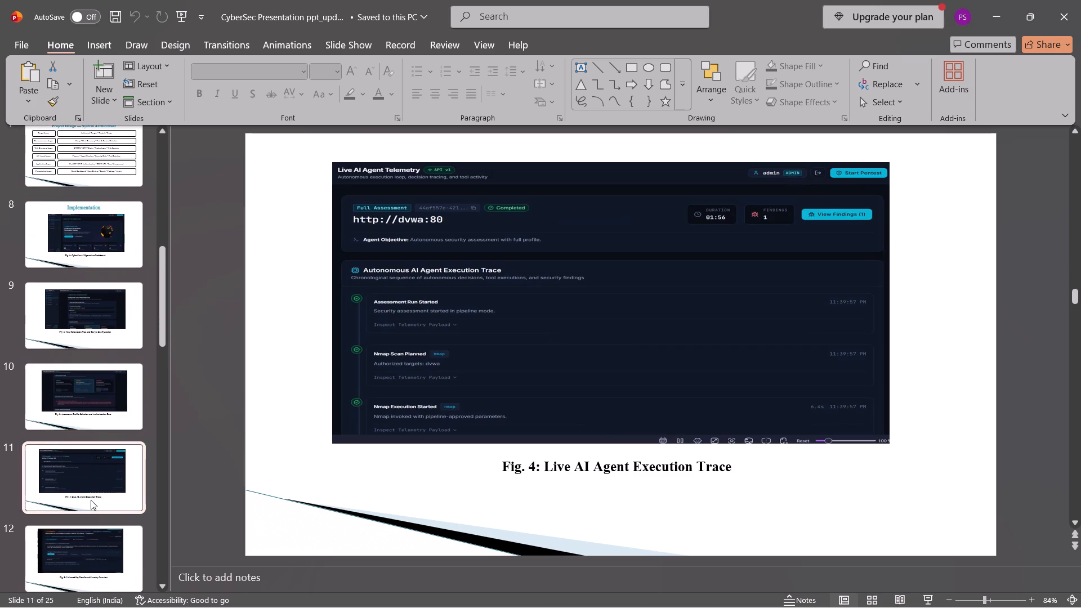
scroll(91, 500, "down", 1)
left_click(91, 500)
left_click(98, 550)
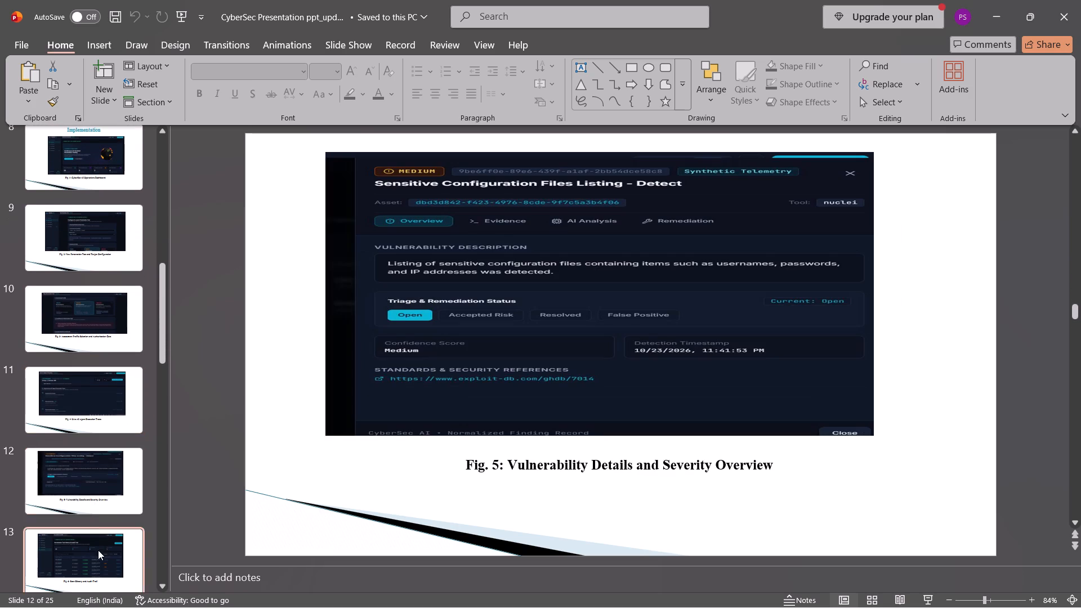
Review the Methodology and Project Design slides from slide 14 to 17, skim the remaining slides to the closing one, and return to the title slide.
scroll(98, 550, "down", 1)
left_click(86, 264)
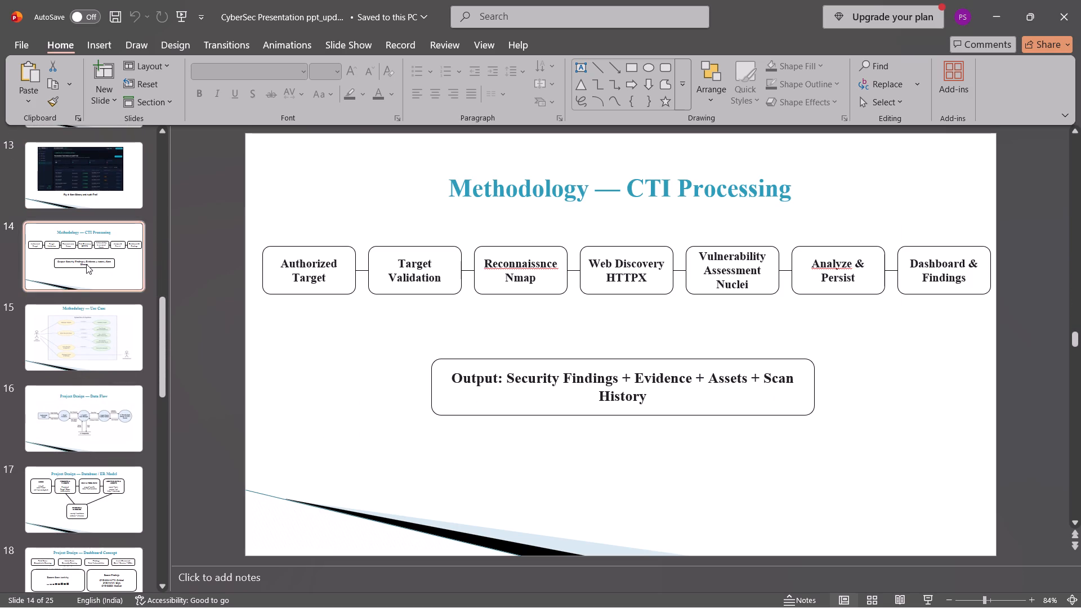
left_click(97, 336)
left_click(107, 423)
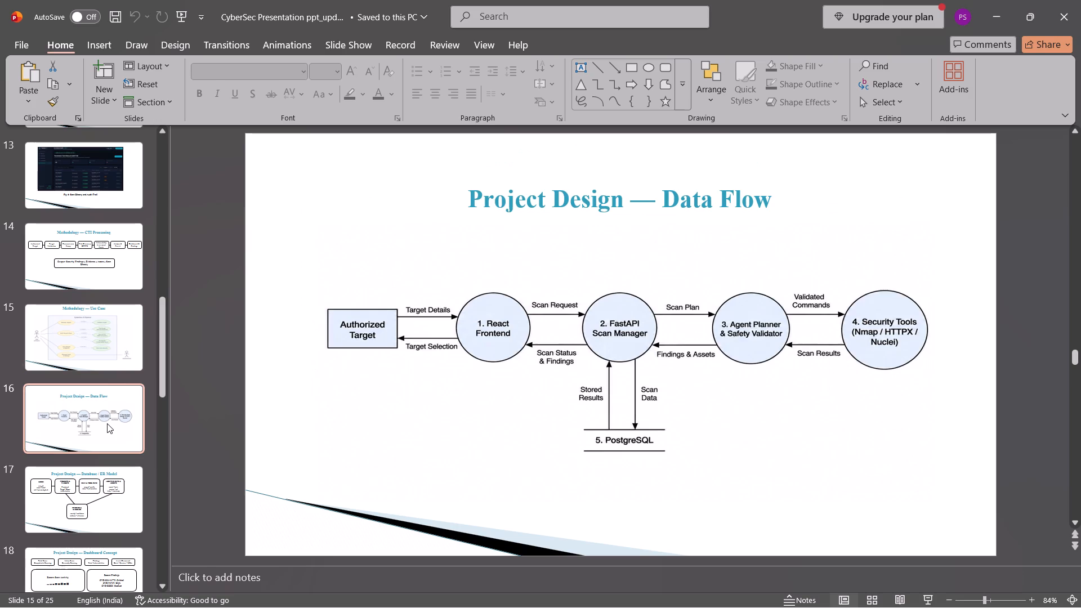
scroll(107, 423, "down", 1)
left_click(107, 423)
scroll(108, 496, "down", 3)
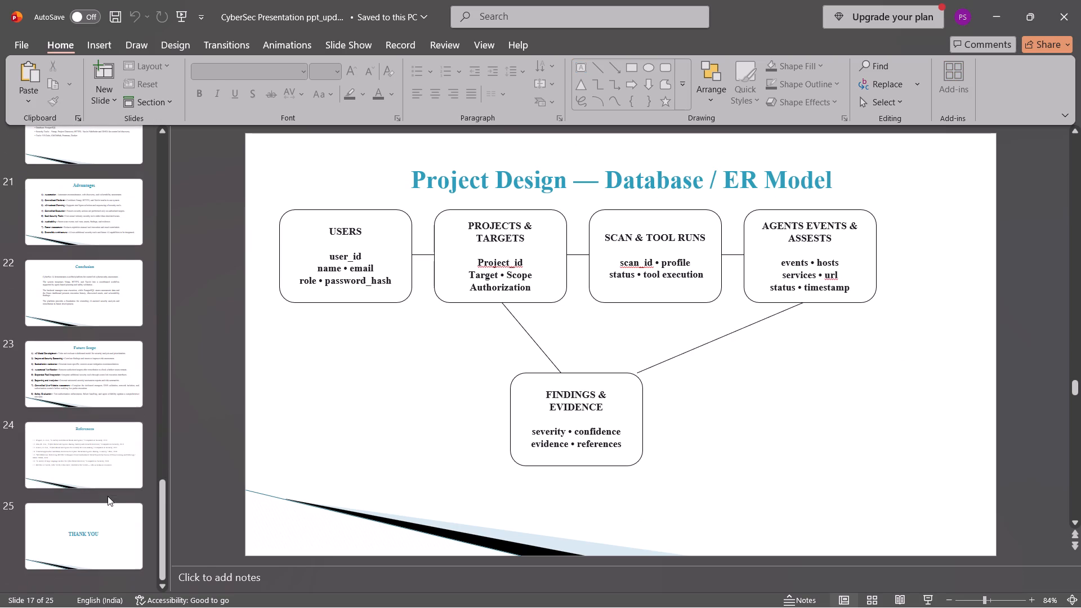
scroll(108, 496, "down", 1)
scroll(108, 496, "up", 10)
scroll(108, 496, "up", 11)
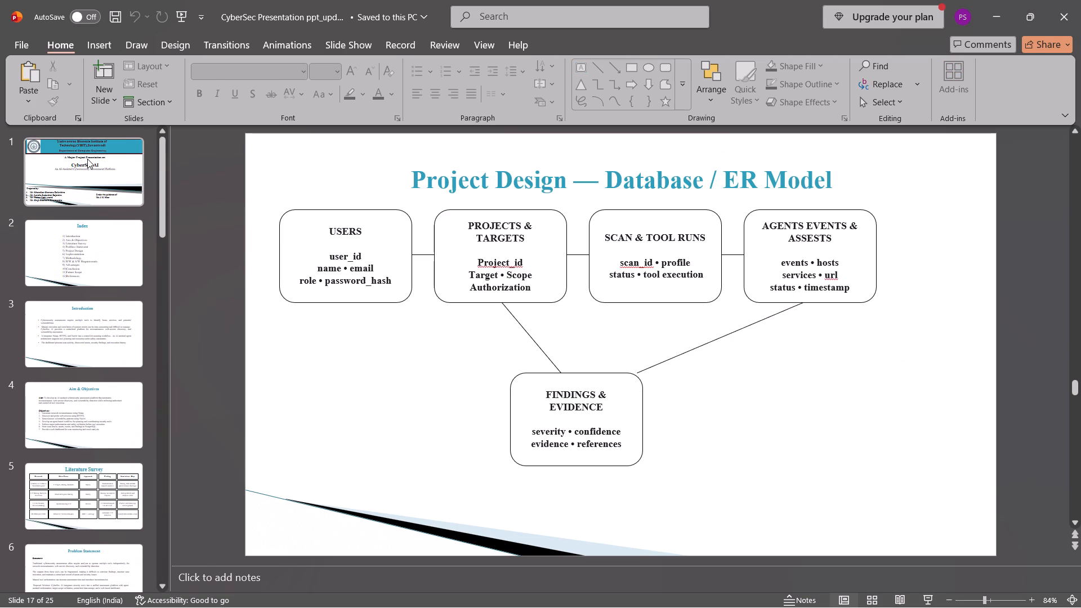
left_click(87, 159)
Close the CyberSec presentation.
left_click(1065, 0)
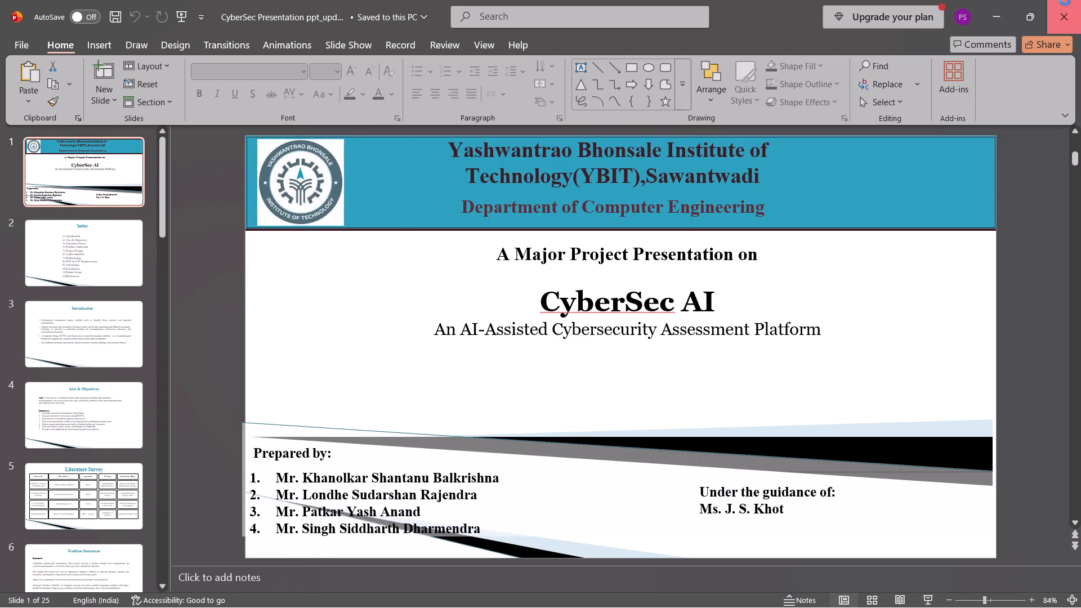